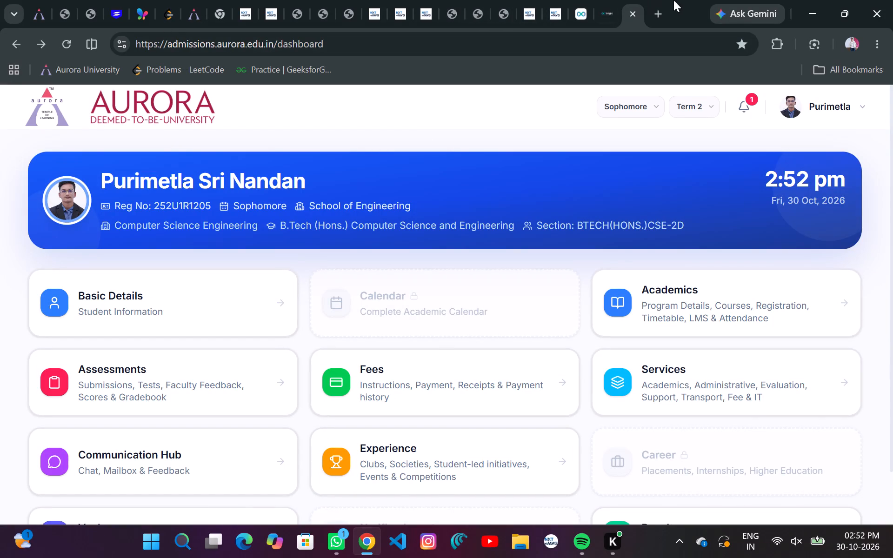
# Open a new browser tab and bring up the Google search box's suggestions, ready for a query.
pyautogui.click(660, 7)
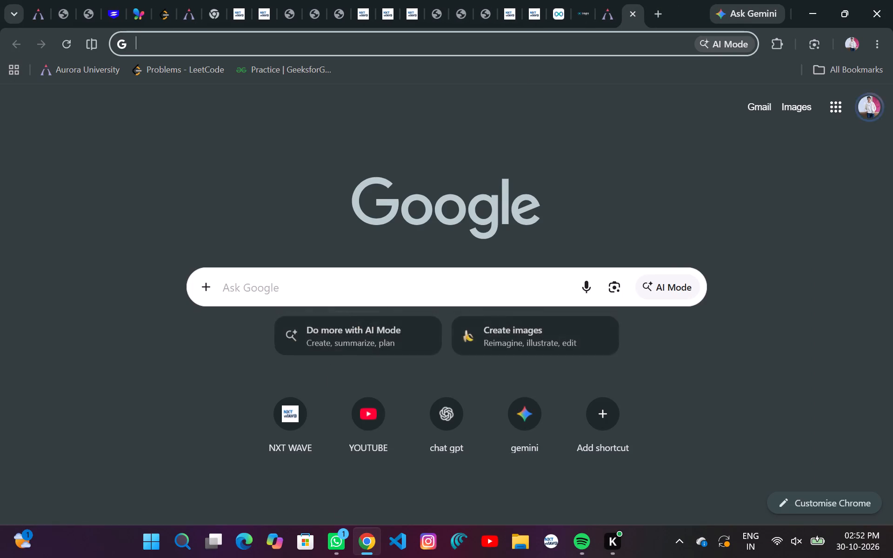
pyautogui.click(333, 290)
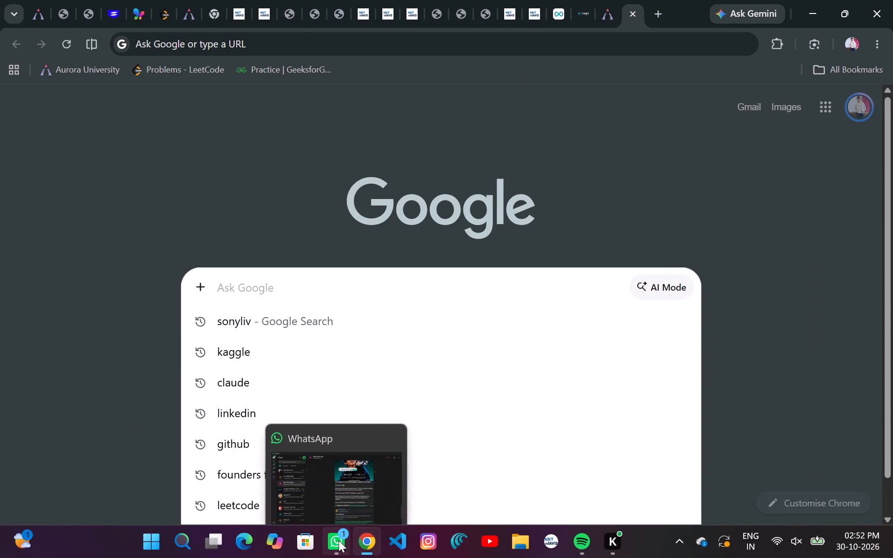
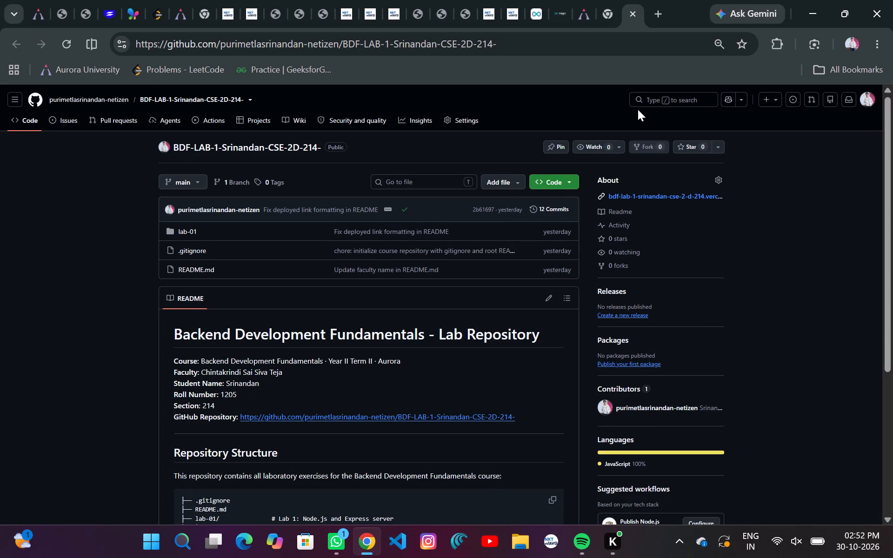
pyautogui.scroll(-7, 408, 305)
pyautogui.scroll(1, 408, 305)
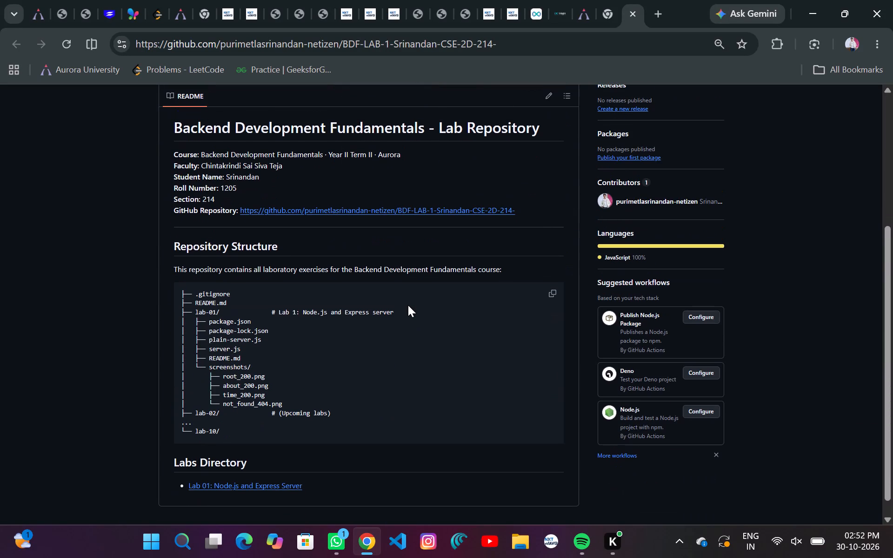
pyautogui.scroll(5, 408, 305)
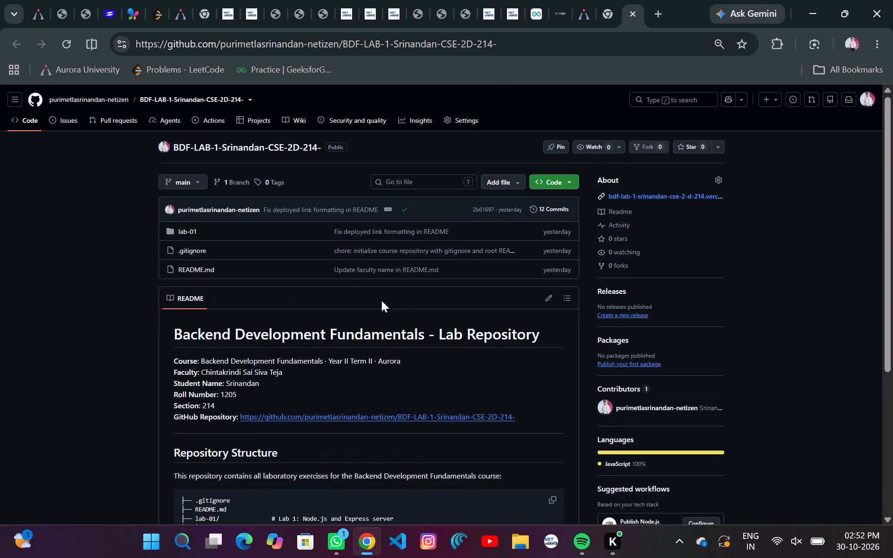
# Open the lab-01 folder of the repository and look through its README, including the live link, run instructions and endpoint screenshots.
pyautogui.click(188, 229)
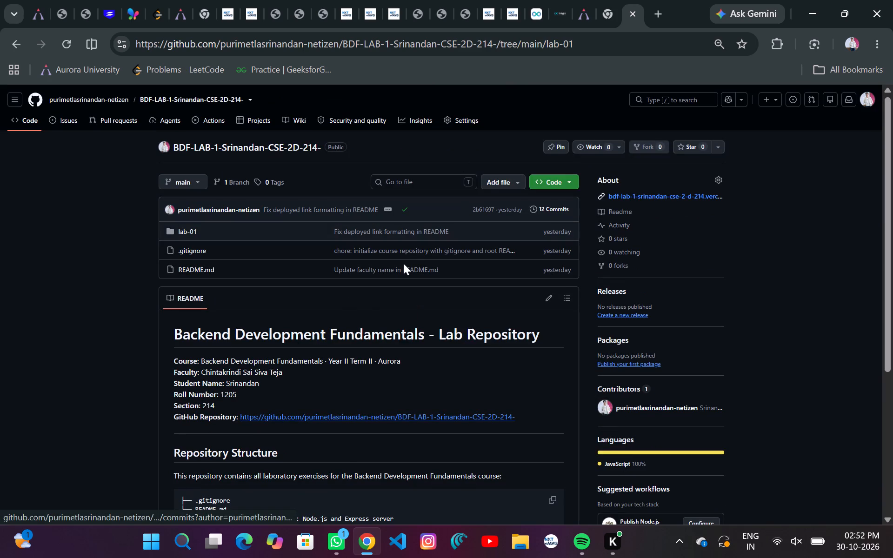
pyautogui.scroll(-3, 346, 313)
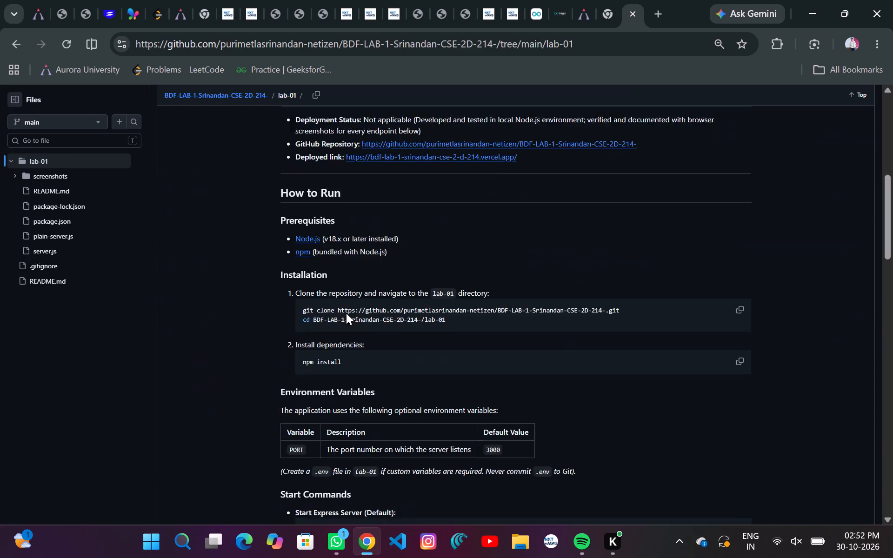
pyautogui.scroll(-12, 346, 313)
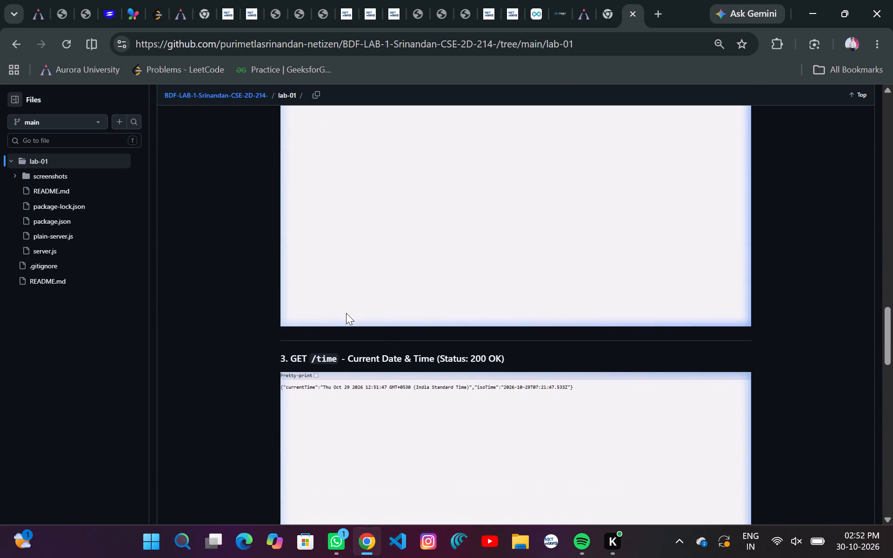
pyautogui.scroll(10, 346, 313)
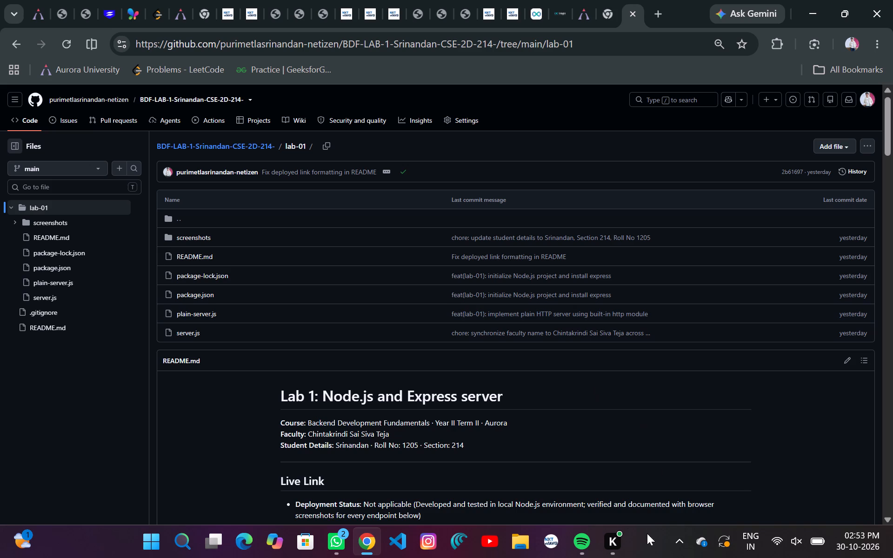
pyautogui.scroll(-4, 646, 404)
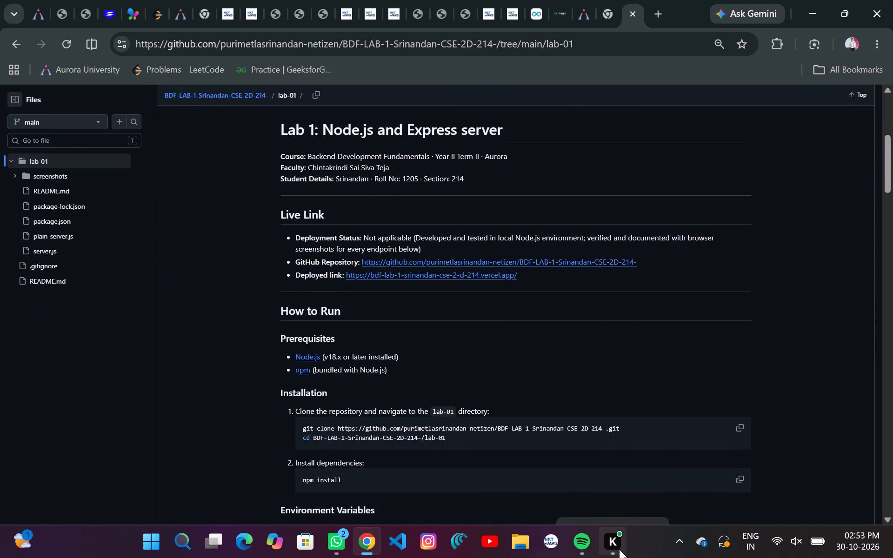
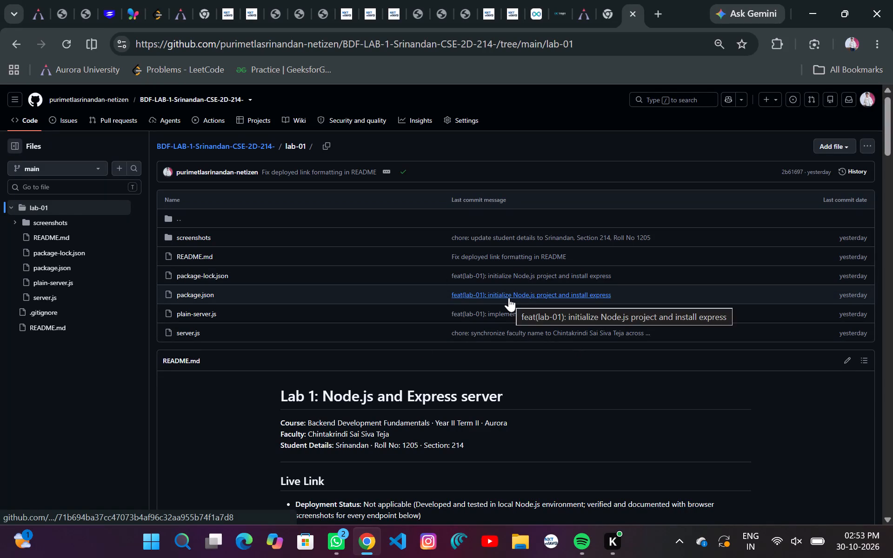
# Read through the lab-01 README, from the start commands and endpoints table to the viva answers and the notes on problems faced.
pyautogui.scroll(-16, 421, 342)
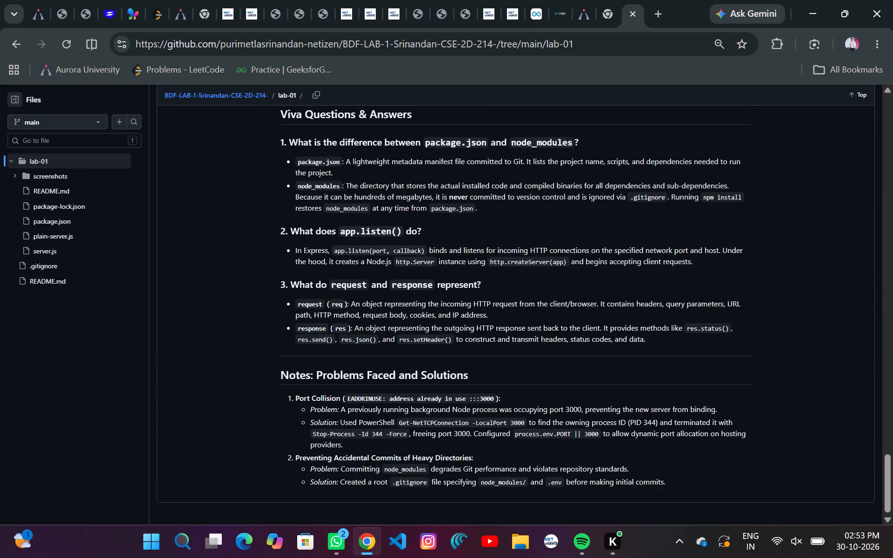
pyautogui.scroll(-5, 421, 342)
pyautogui.scroll(13, 421, 342)
pyautogui.scroll(9, 421, 342)
pyautogui.scroll(-11, 421, 342)
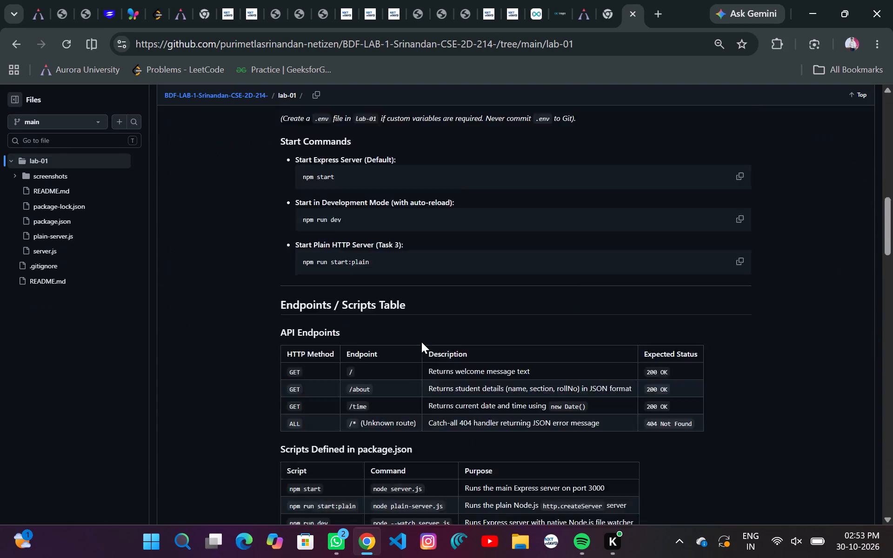
pyautogui.scroll(-5, 421, 342)
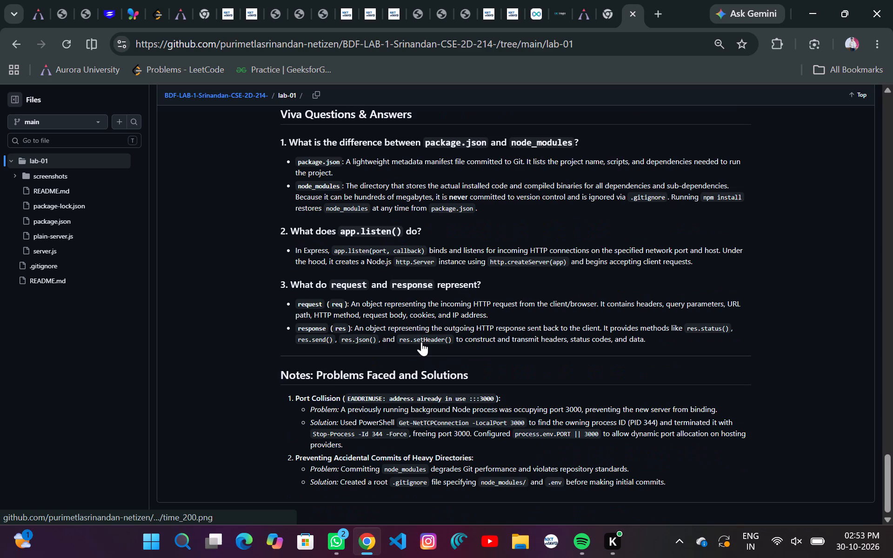
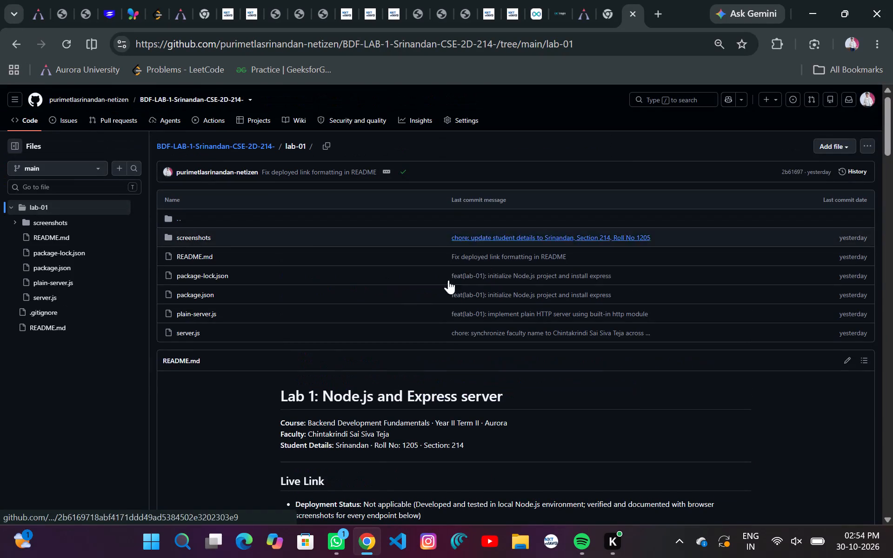
# Return from the lab-01 folder to the repository's main page and view its README course details and repository structure.
pyautogui.click(255, 143)
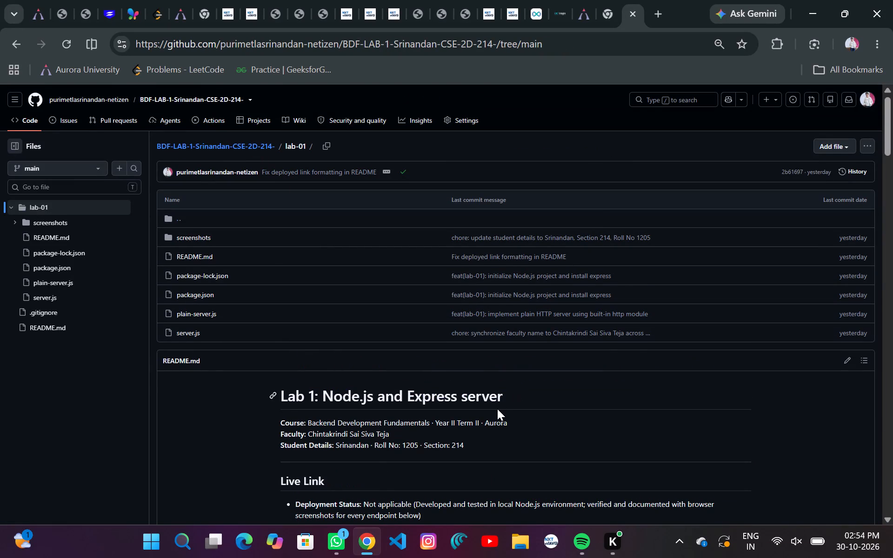
pyautogui.scroll(-1, 414, 388)
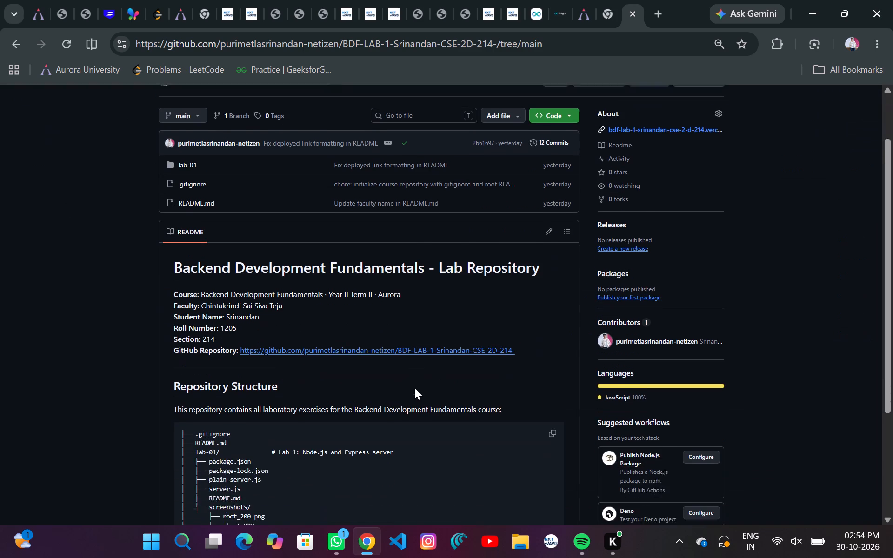
pyautogui.scroll(-1, 414, 388)
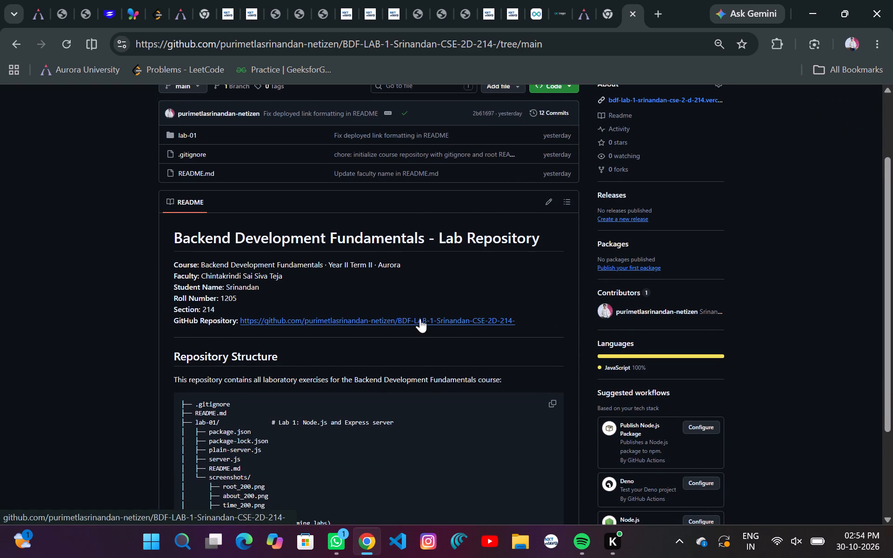
# Open the "Lab 01: Node.js and Express Server" page linked in the Labs Directory of the repository's main README.
pyautogui.scroll(-4, 420, 319)
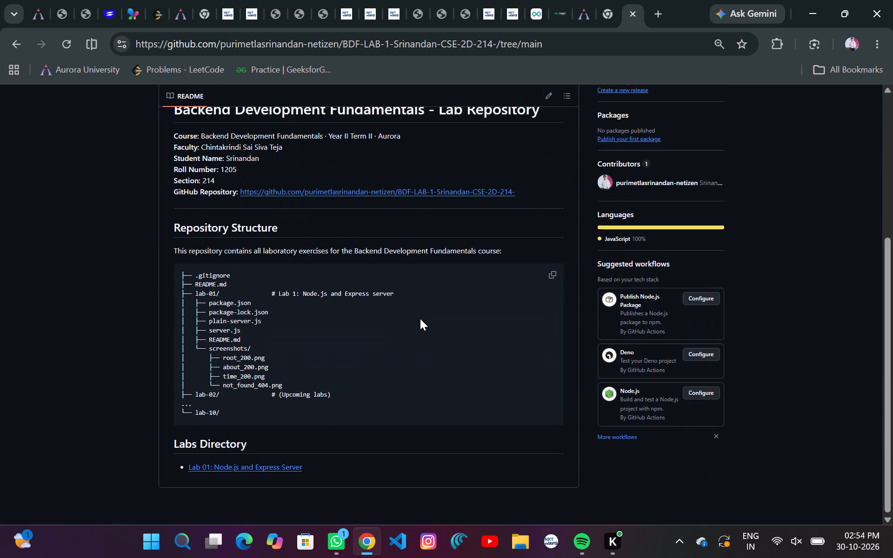
pyautogui.scroll(-1, 420, 319)
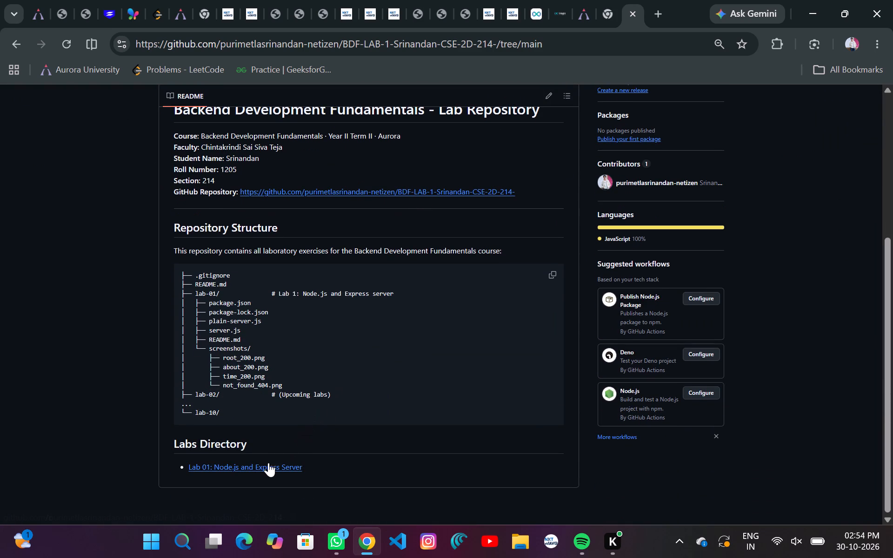
pyautogui.click(262, 466)
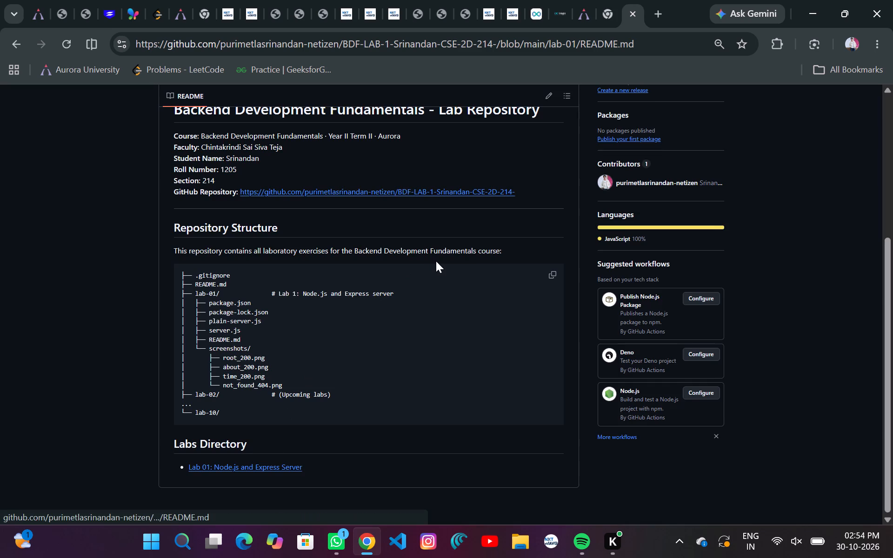
# Read through the Lab 1 README, from the live link and run instructions to the viva answers and problem notes.
pyautogui.scroll(-6, 406, 342)
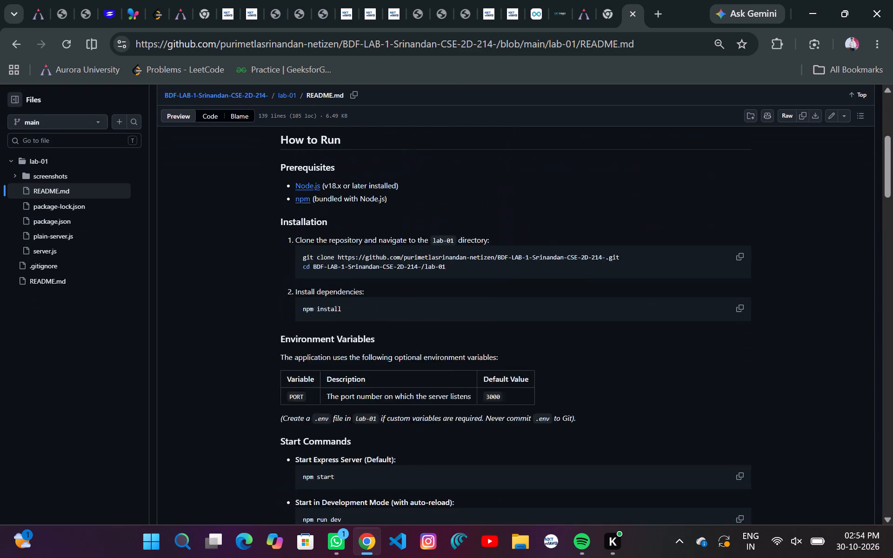
pyautogui.scroll(-6, 406, 342)
pyautogui.scroll(12, 406, 342)
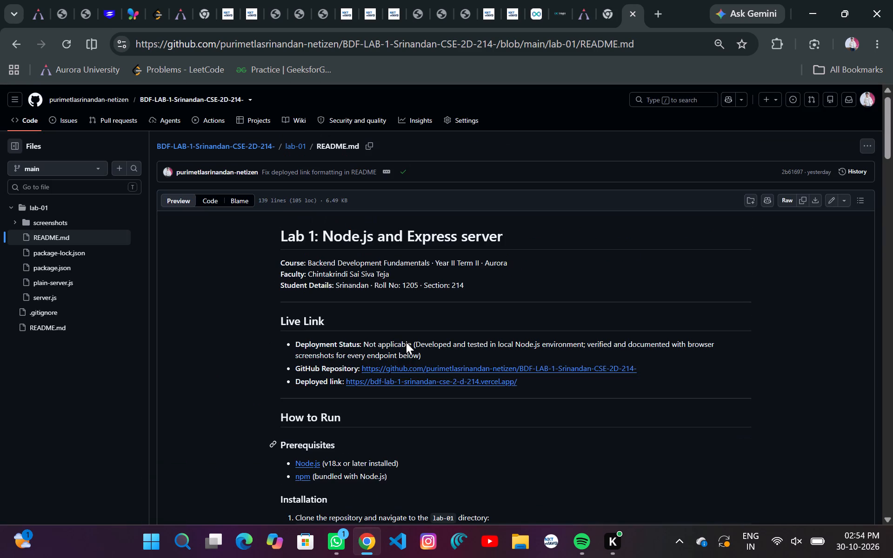
pyautogui.scroll(-17, 406, 342)
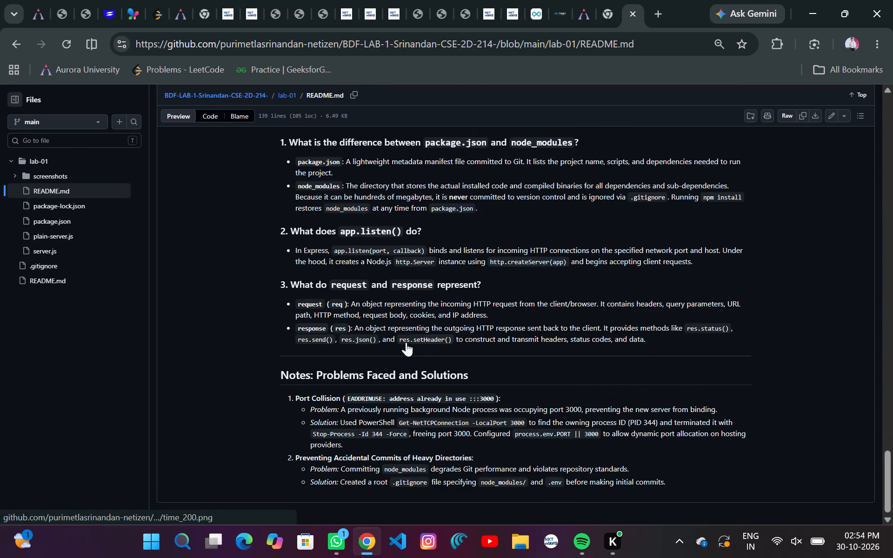
pyautogui.scroll(20, 406, 342)
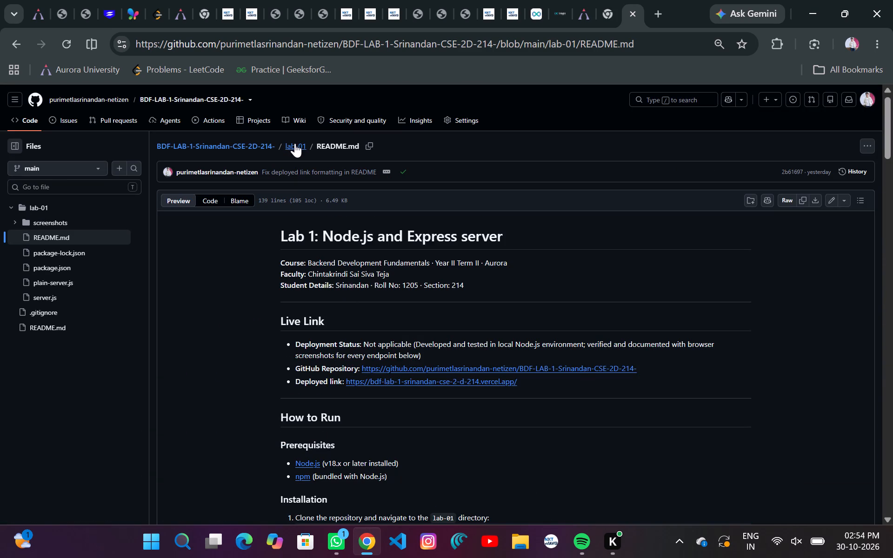
# Open the lab-01 folder and examine its file list and the README shown beneath, including the endpoint screenshots and notes.
pyautogui.click(296, 144)
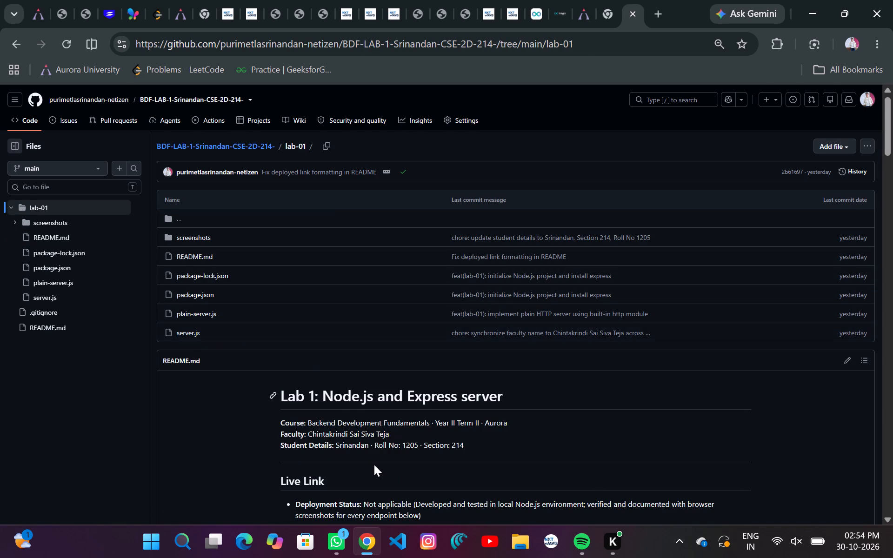
pyautogui.scroll(-12, 374, 465)
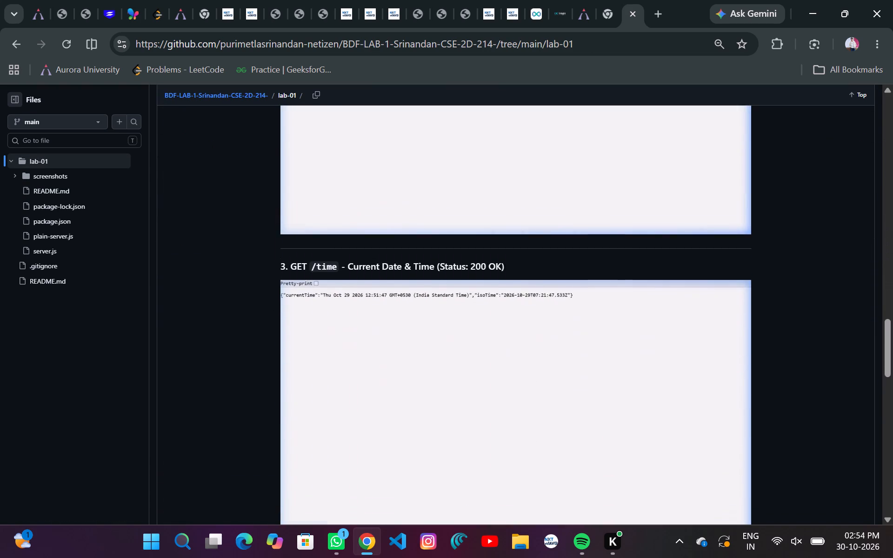
pyautogui.scroll(-6, 374, 465)
pyautogui.scroll(4, 374, 465)
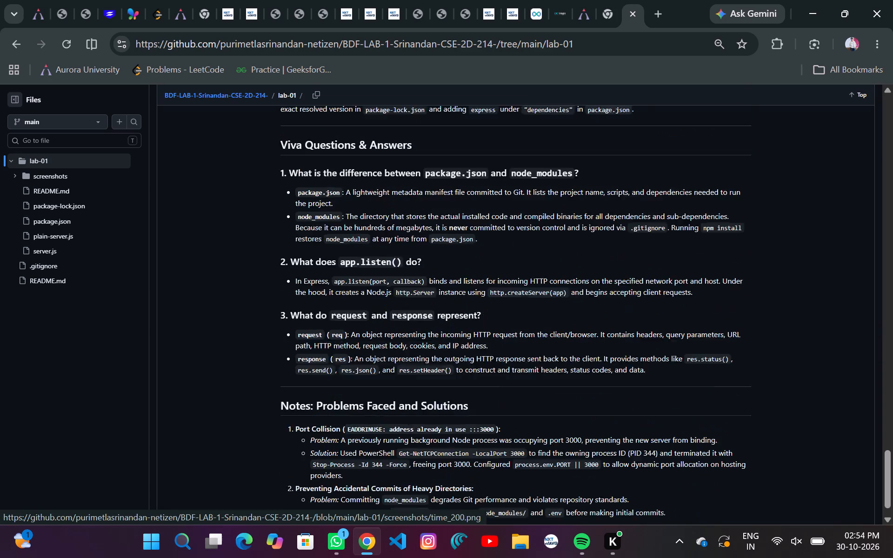
pyautogui.scroll(9, 374, 465)
pyautogui.scroll(6, 425, 326)
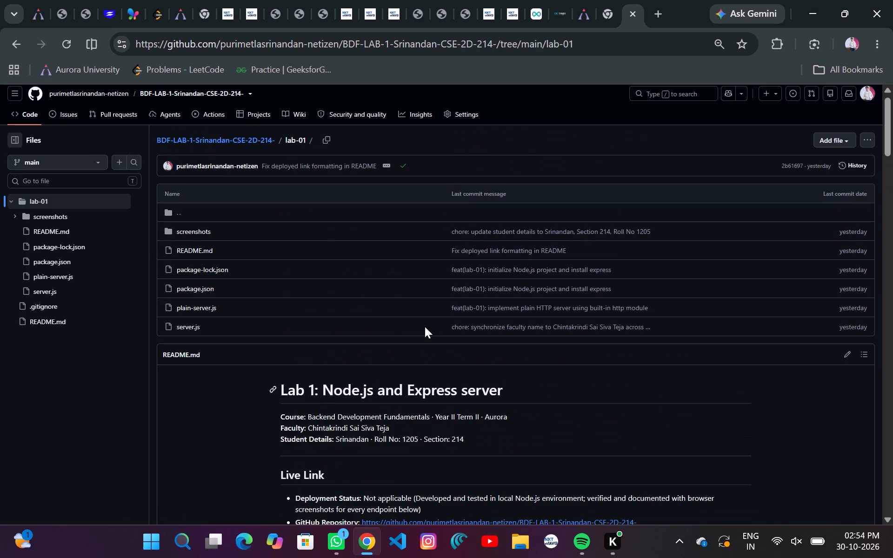
pyautogui.scroll(1, 425, 326)
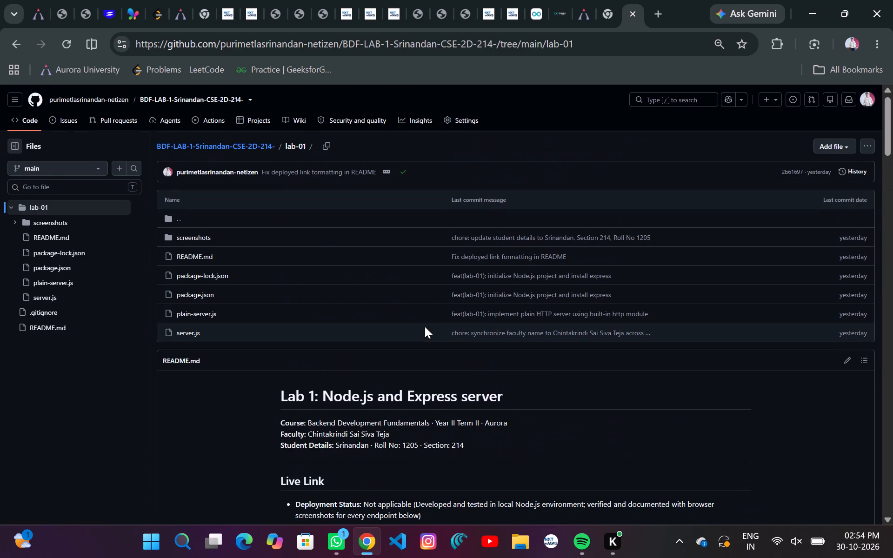
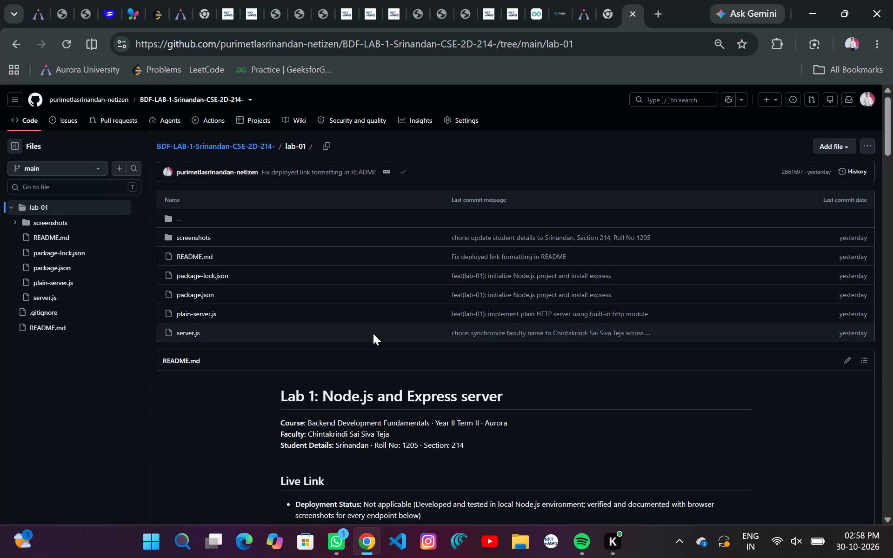
# Review the lab-01 README again, covering the live links, installation instructions, environment variables, and the API endpoints and scripts tables.
pyautogui.scroll(-1, 373, 333)
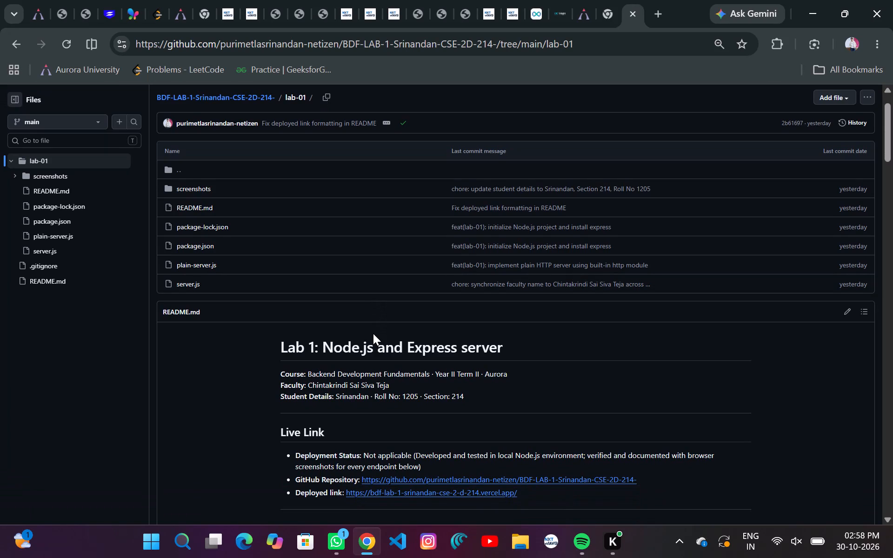
pyautogui.scroll(-2, 373, 333)
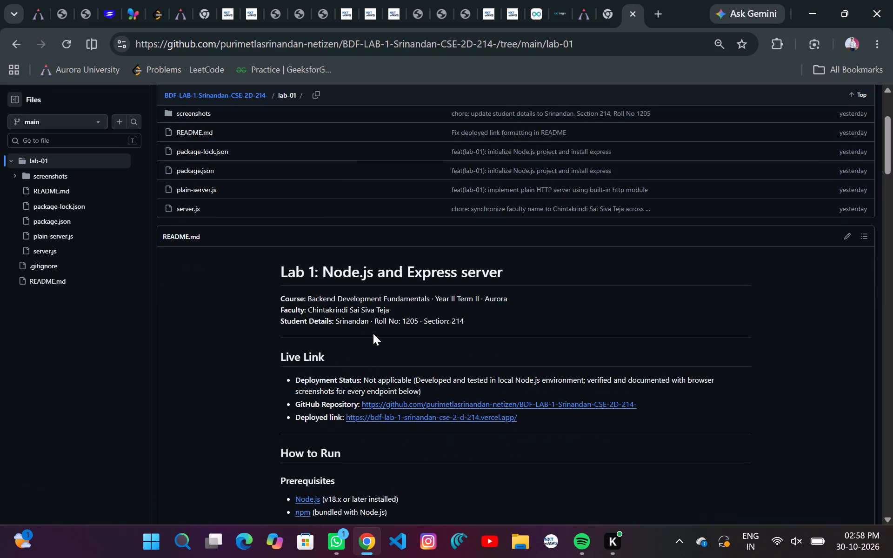
pyautogui.scroll(-3, 373, 333)
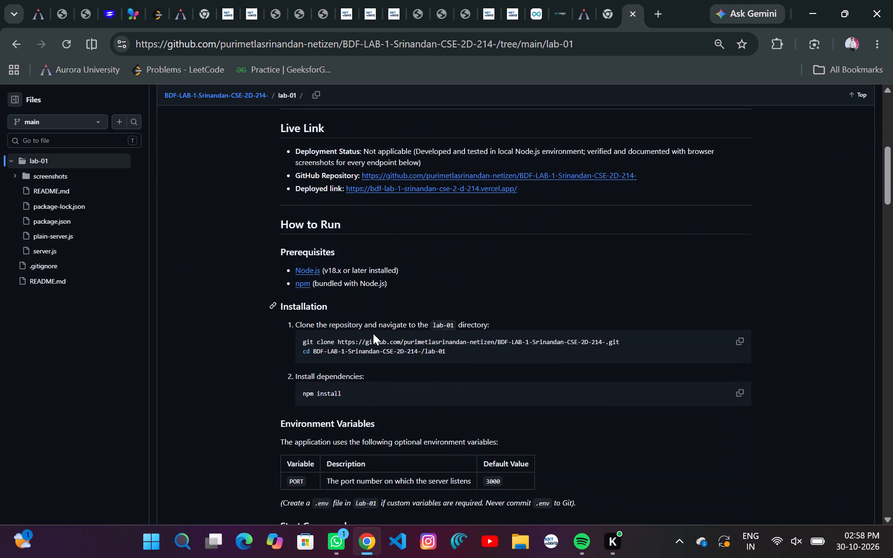
pyautogui.scroll(-1, 373, 333)
pyautogui.scroll(1, 373, 333)
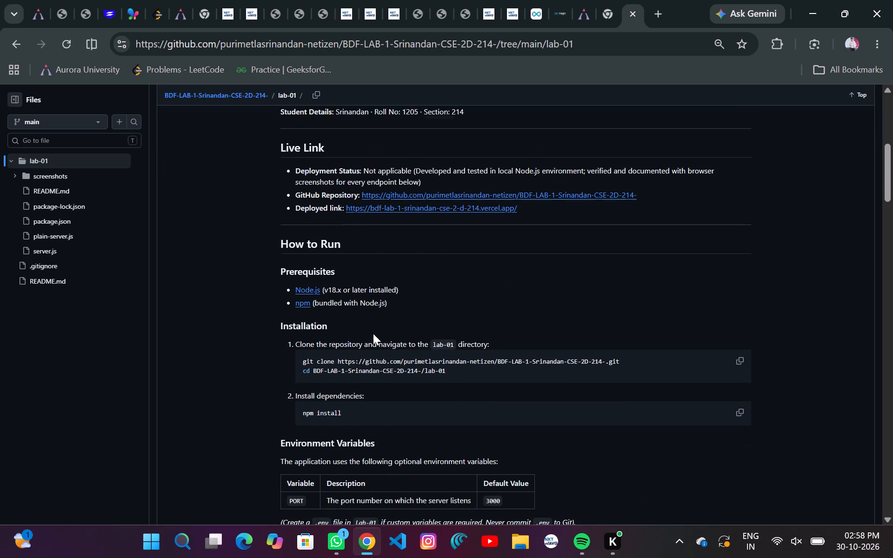
pyautogui.scroll(1, 373, 333)
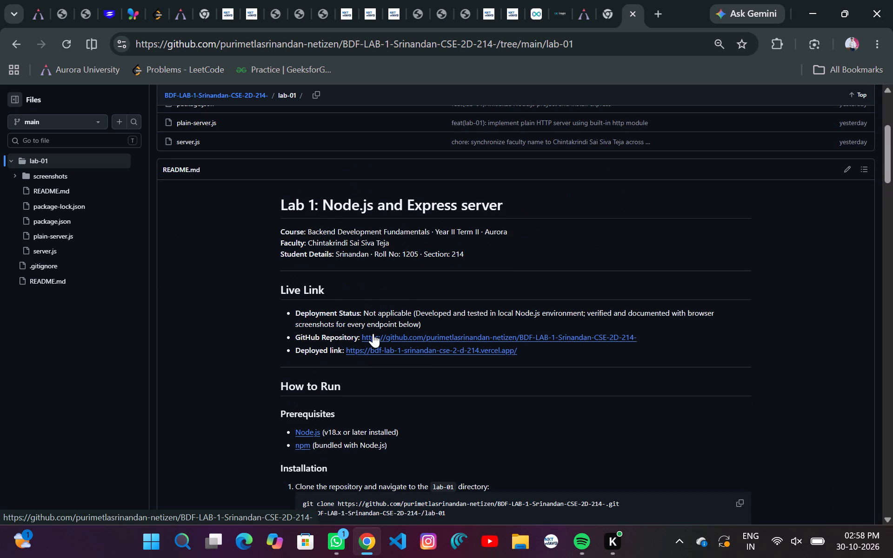
pyautogui.scroll(-8, 373, 333)
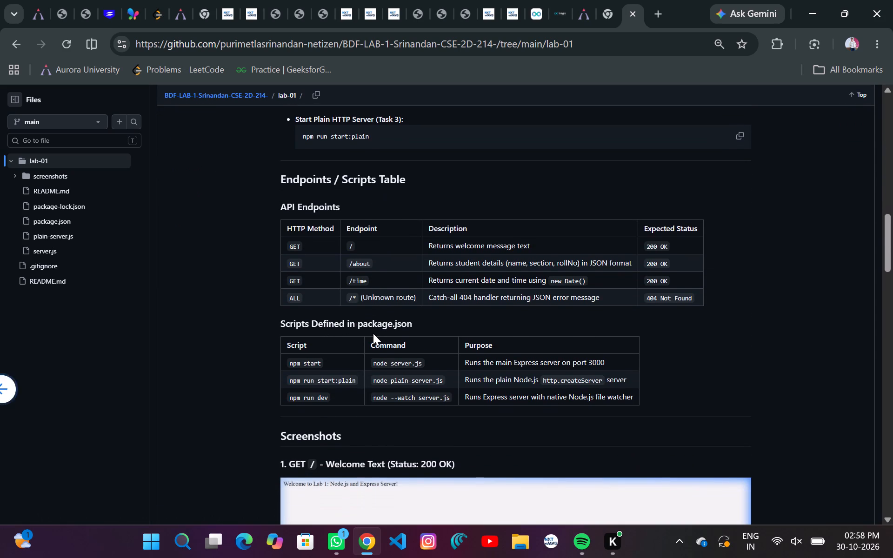
pyautogui.scroll(-12, 373, 333)
pyautogui.scroll(8, 373, 333)
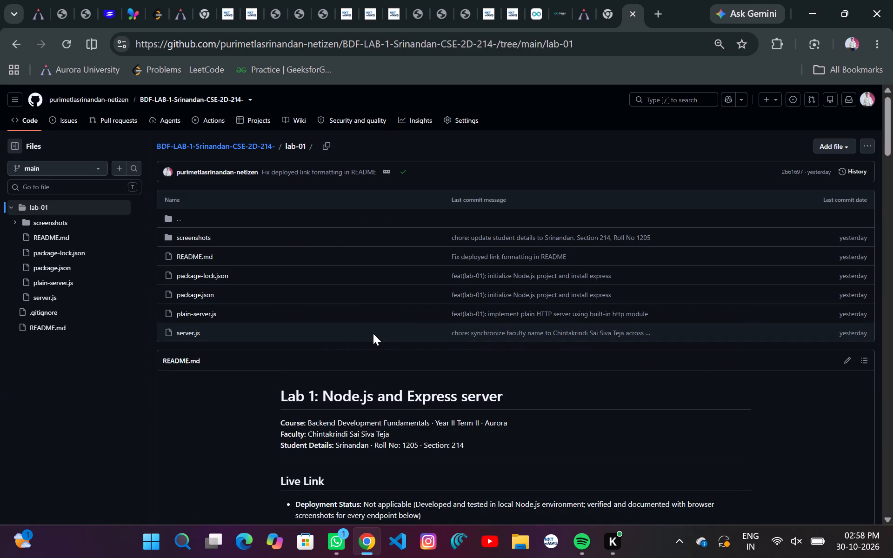
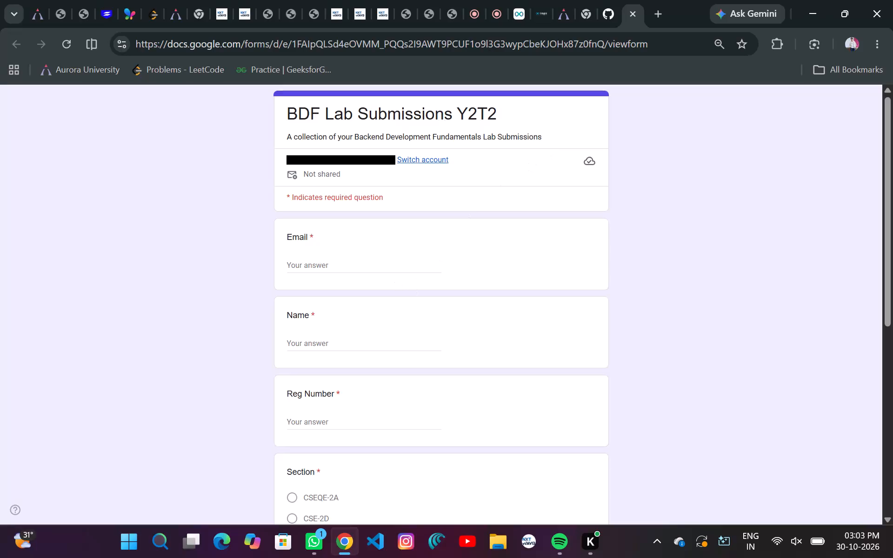
# Review the BDF Lab Submissions form's questions down to the repository link, and view the Lab Task Number choices without selecting one.
pyautogui.scroll(-7, 382, 267)
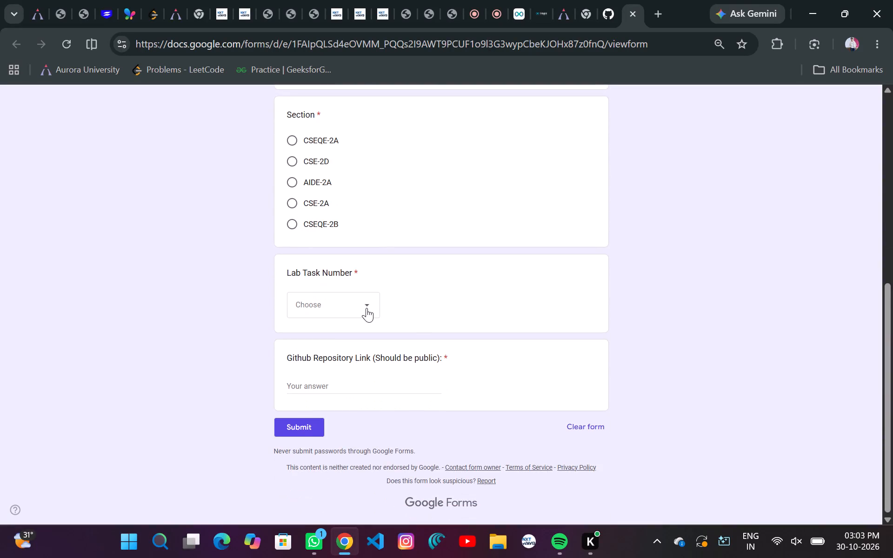
pyautogui.click(367, 308)
pyautogui.click(456, 299)
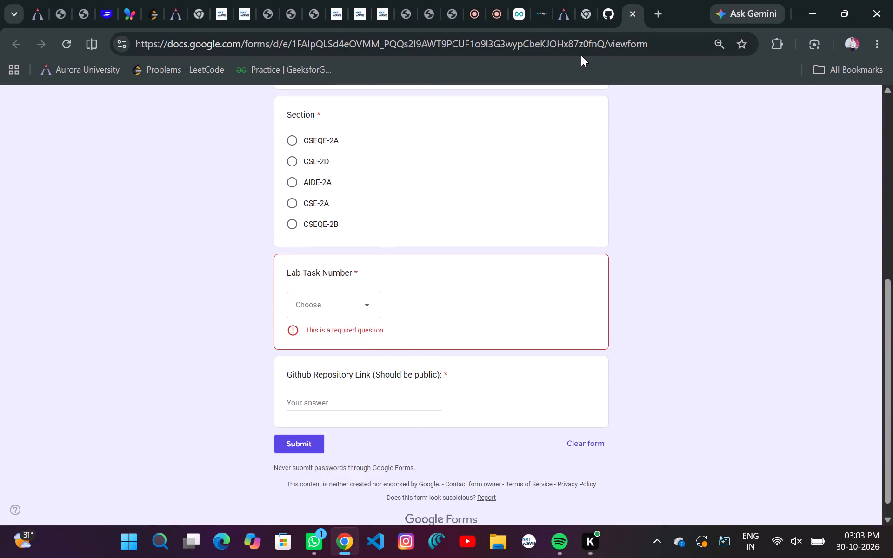
# Return to the GitHub repository, go up from lab-01 to its root page, and view the editable repository details.
pyautogui.click(609, 5)
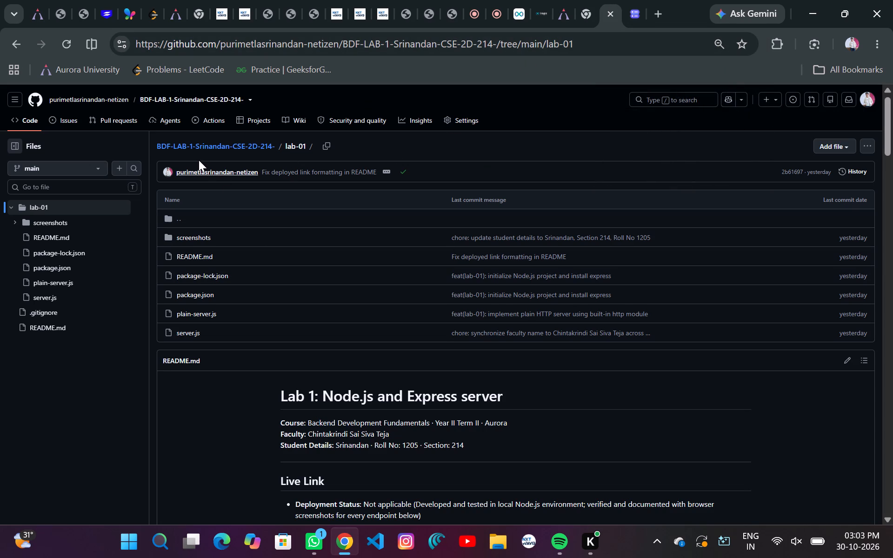
pyautogui.click(193, 149)
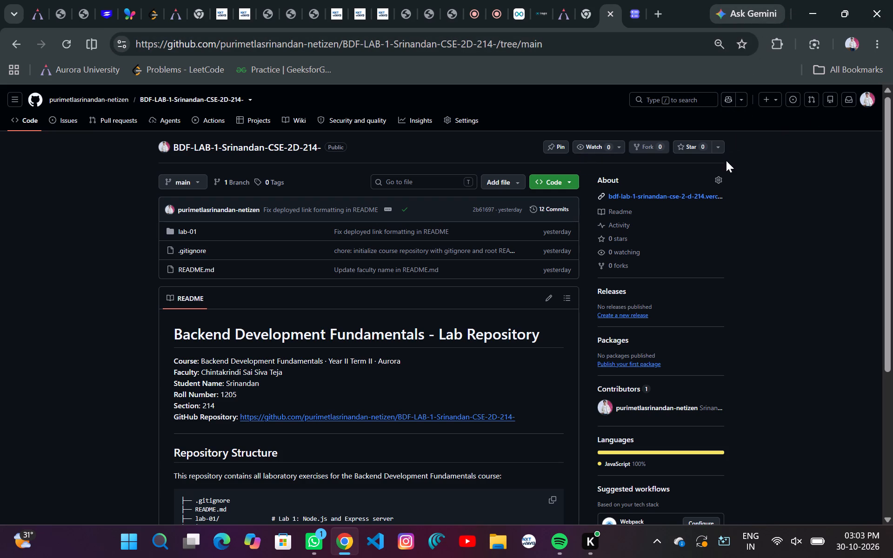
pyautogui.click(719, 179)
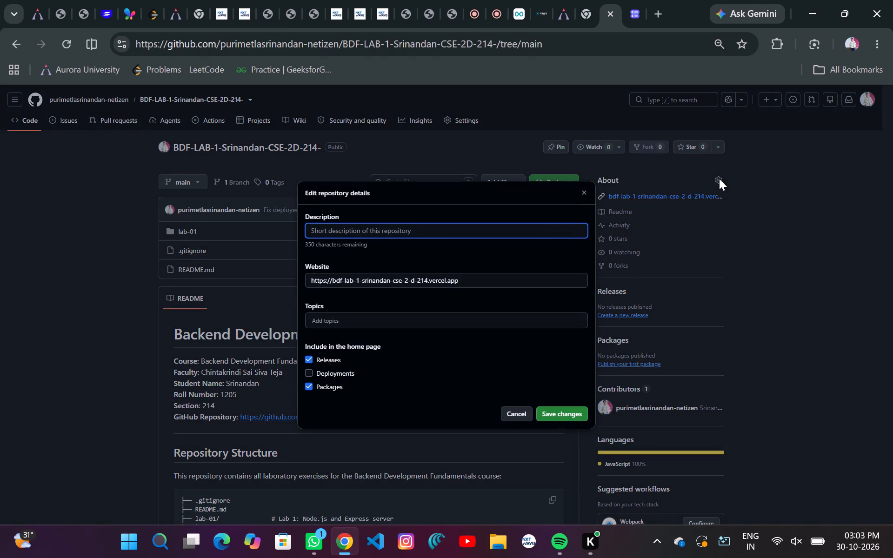
pyautogui.click(826, 255)
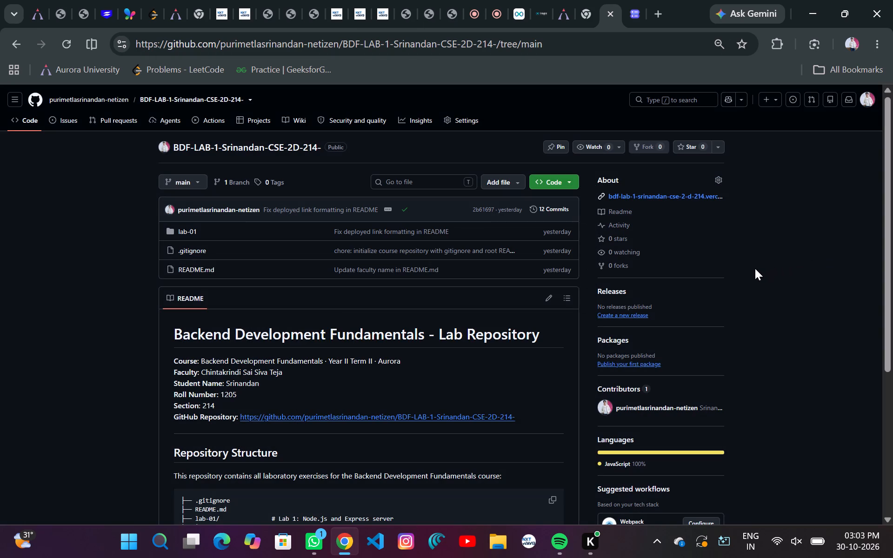
# Follow the GitHub Repository link in the root README and copy that link's address.
pyautogui.scroll(-1, 476, 321)
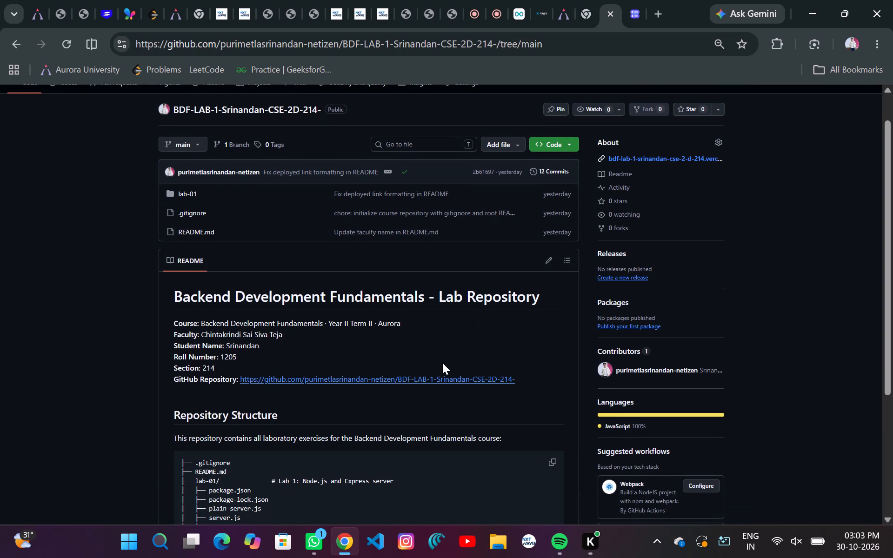
pyautogui.click(432, 382)
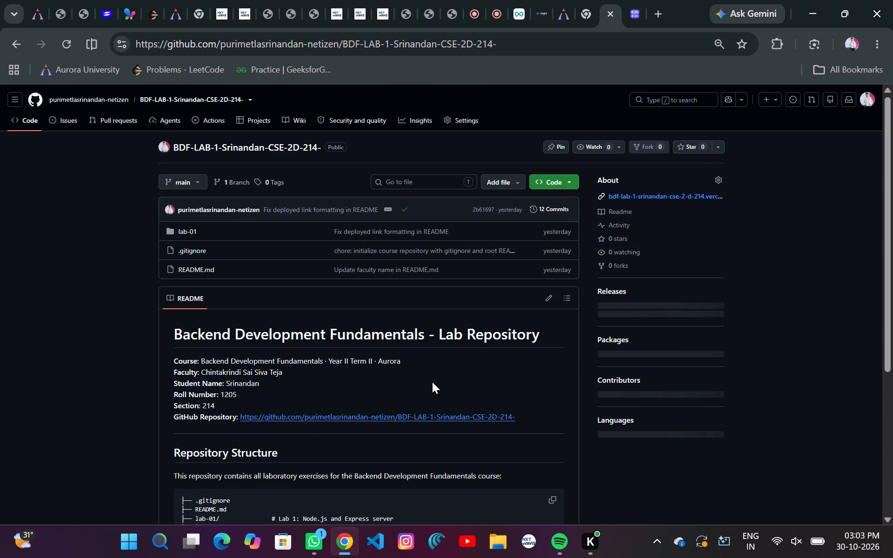
pyautogui.rightClick(414, 412)
pyautogui.click(482, 365)
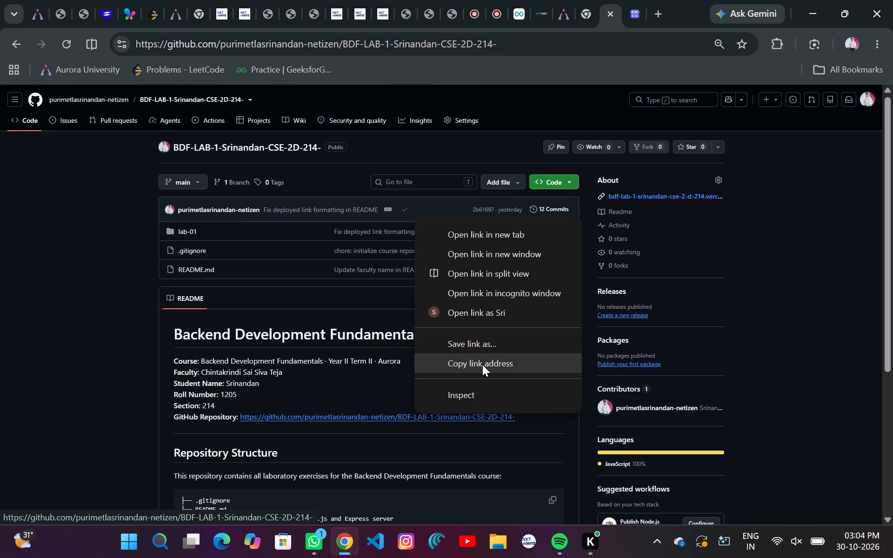
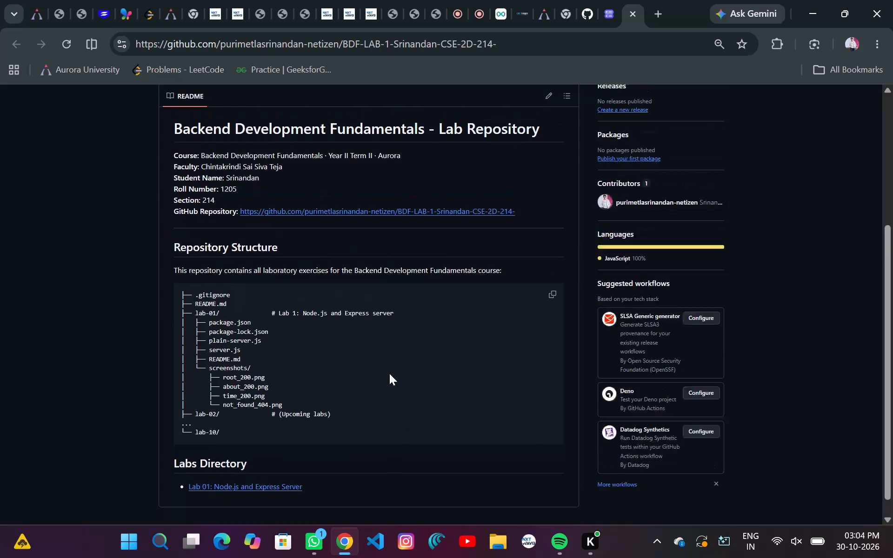
pyautogui.scroll(1, 389, 373)
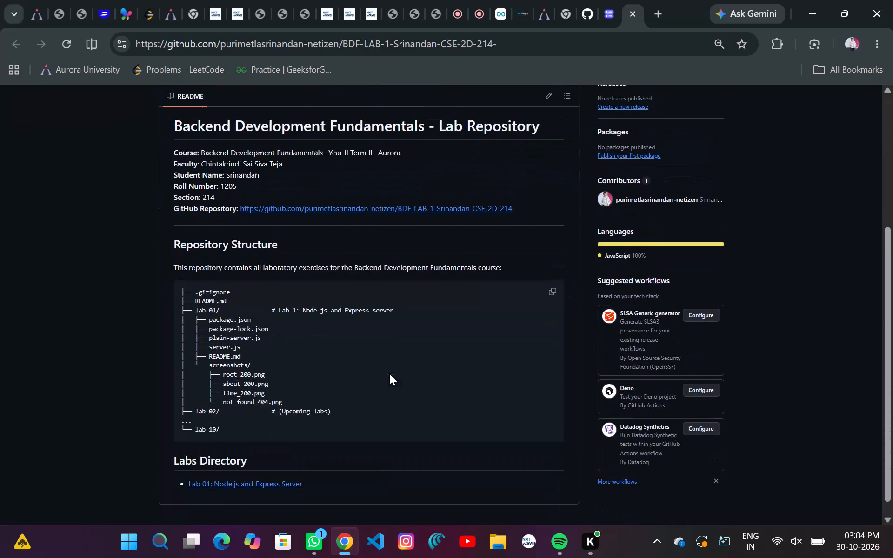
pyautogui.scroll(1, 389, 373)
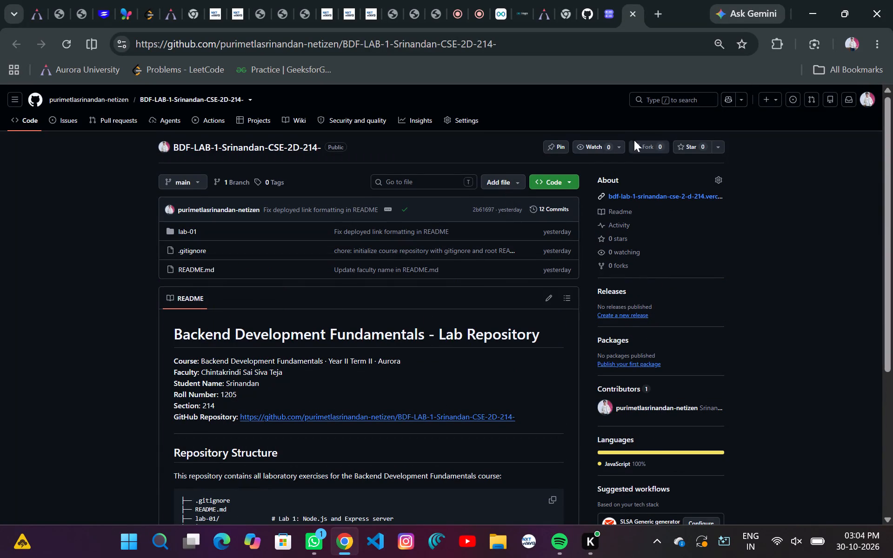
pyautogui.click(605, 150)
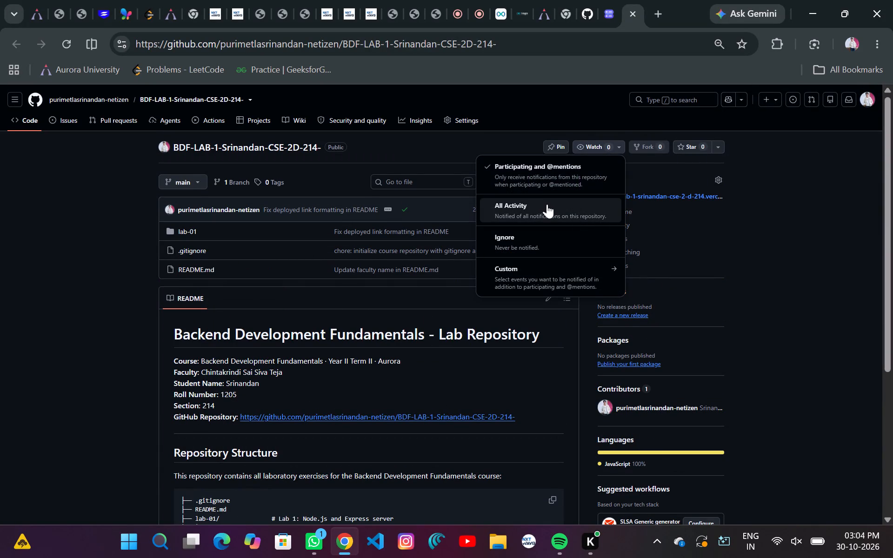
pyautogui.click(808, 213)
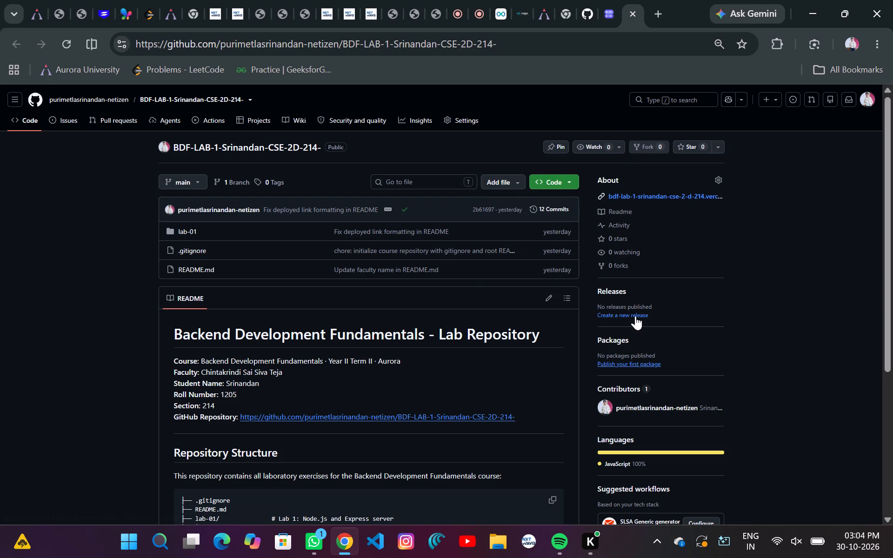
pyautogui.scroll(-3, 661, 374)
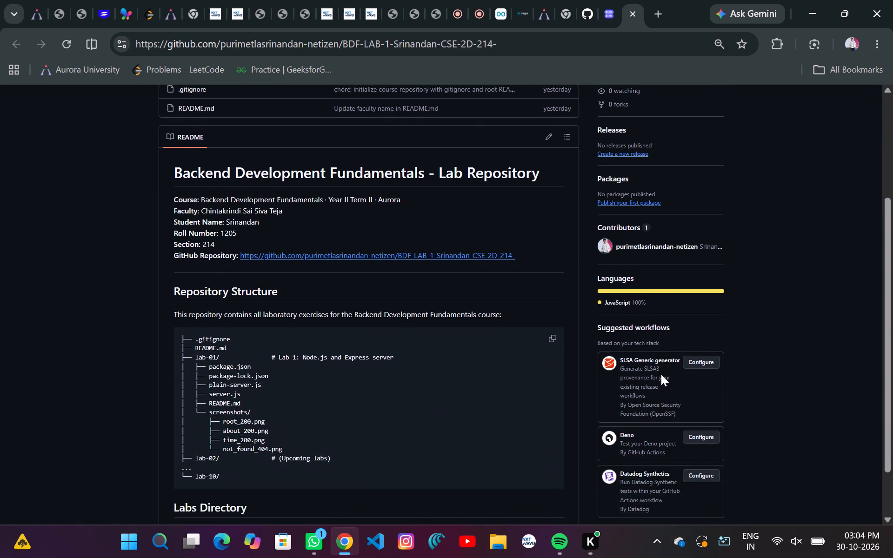
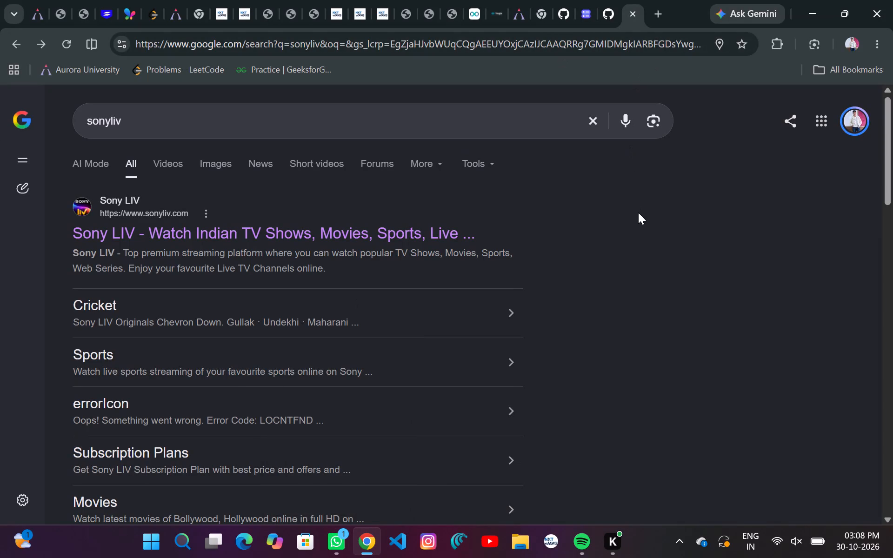
pyautogui.click(602, 20)
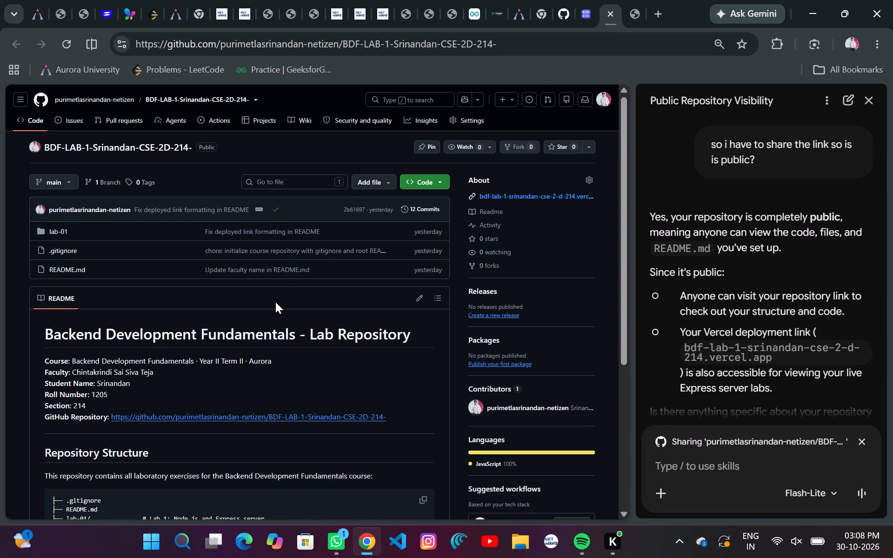
pyautogui.scroll(-1, 210, 334)
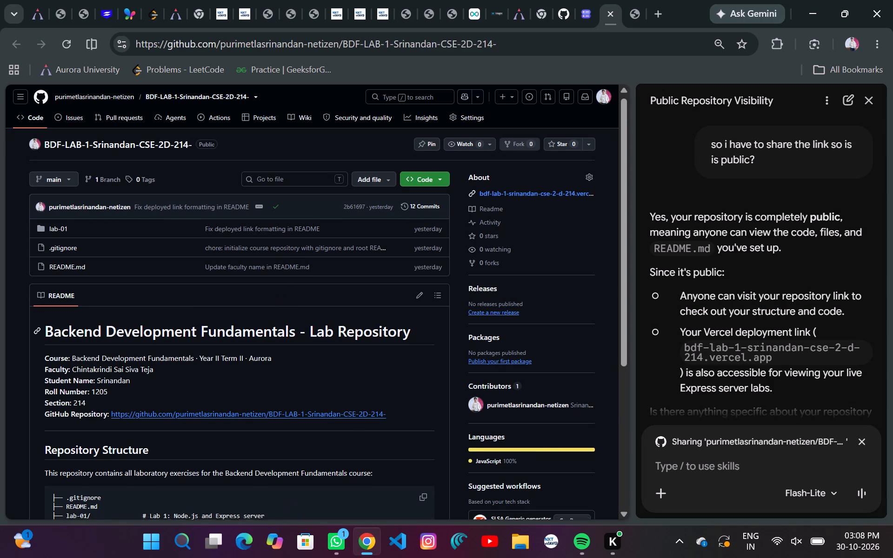
pyautogui.scroll(-2, 210, 334)
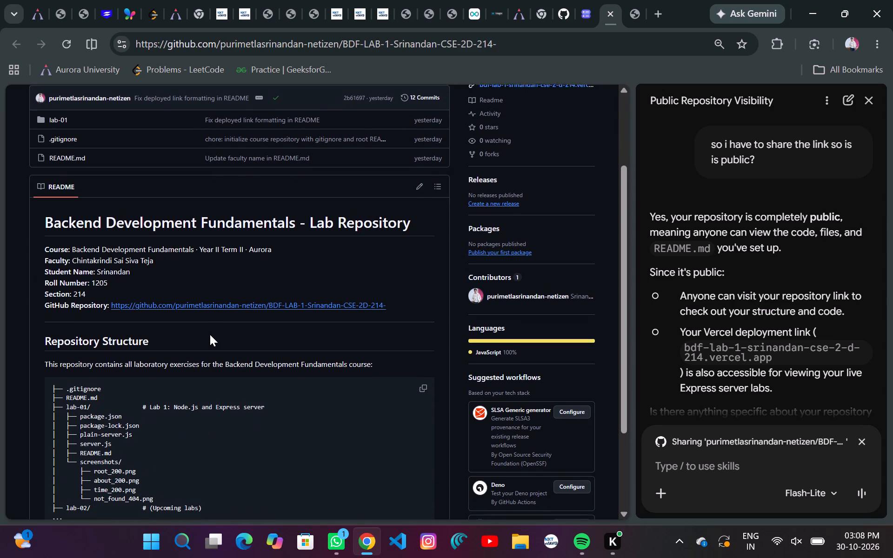
pyautogui.scroll(-1, 210, 334)
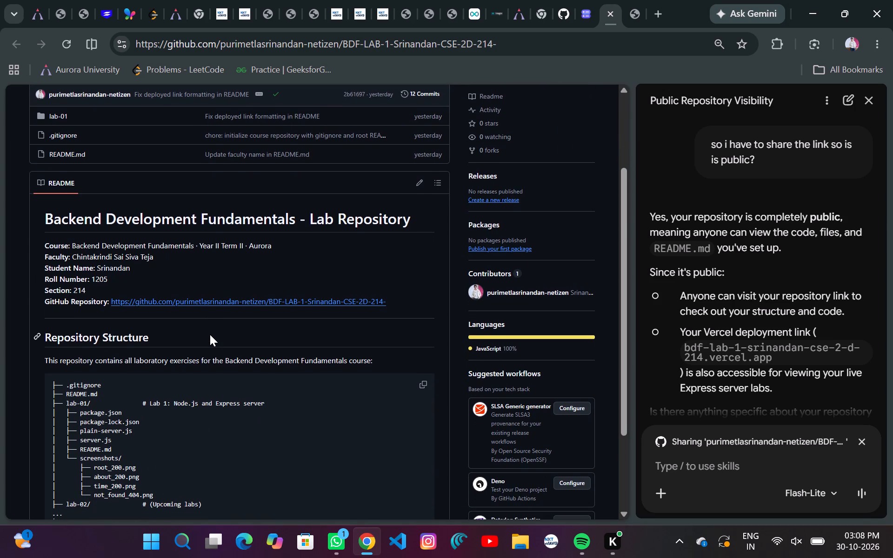
pyautogui.scroll(5, 210, 334)
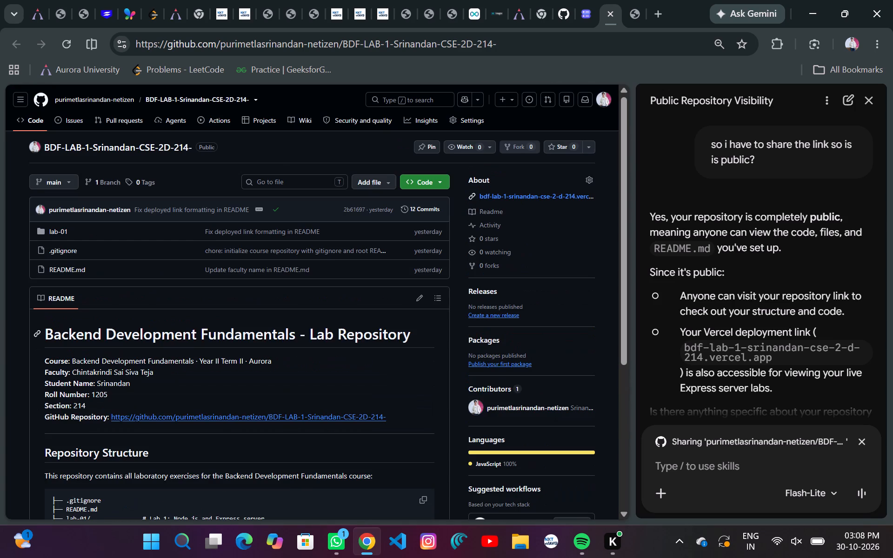
pyautogui.scroll(-8, 210, 334)
pyautogui.scroll(8, 210, 334)
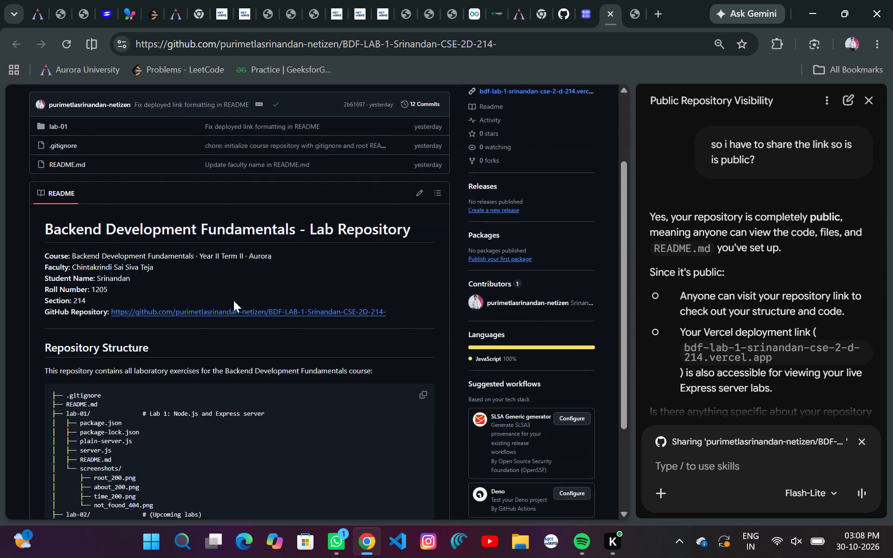
pyautogui.click(868, 100)
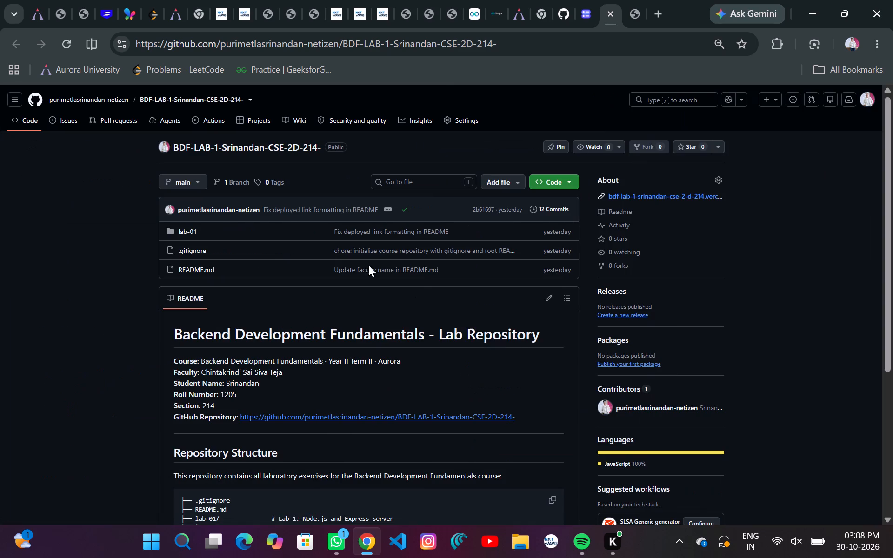
# In the BDF Lab Submissions form, set the Lab Task Number to Lab 1 and the Section to CSE-2D.
pyautogui.click(582, 7)
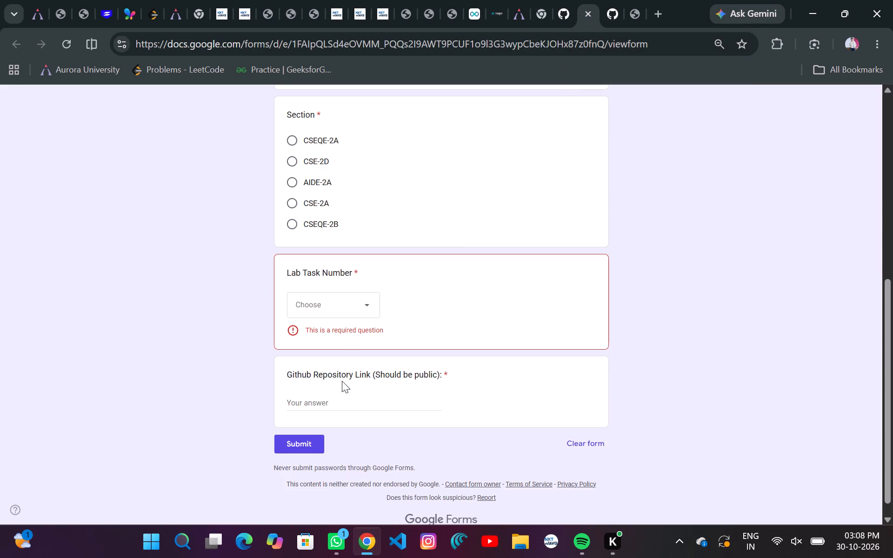
pyautogui.click(320, 401)
pyautogui.click(363, 308)
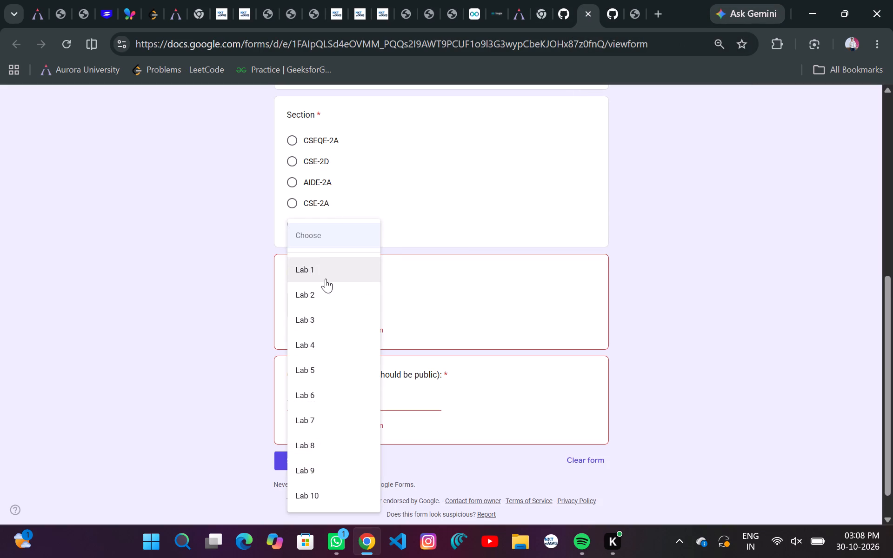
pyautogui.click(326, 279)
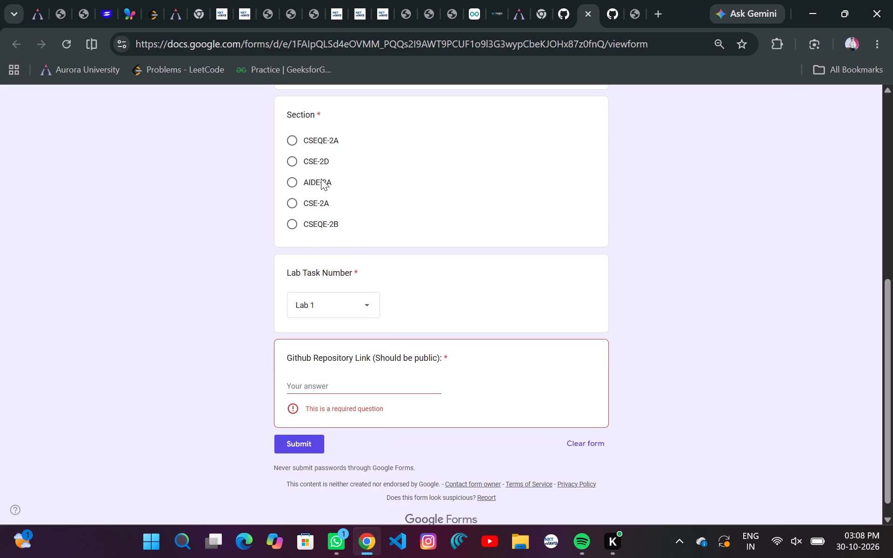
pyautogui.click(322, 163)
# Enter the student's registration number and full name in the form's Reg Number and Name fields.
pyautogui.scroll(2, 374, 168)
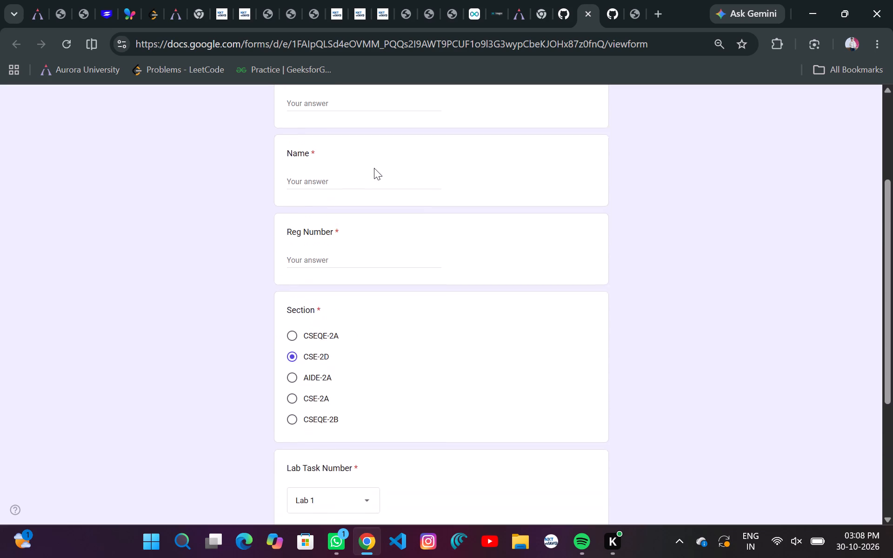
pyautogui.scroll(1, 374, 168)
pyautogui.click(313, 264)
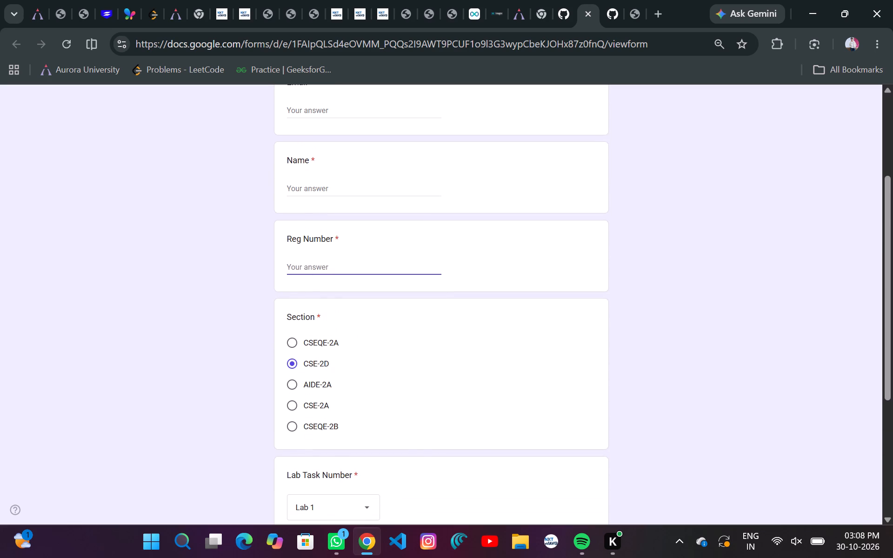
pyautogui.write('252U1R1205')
pyautogui.click(343, 186)
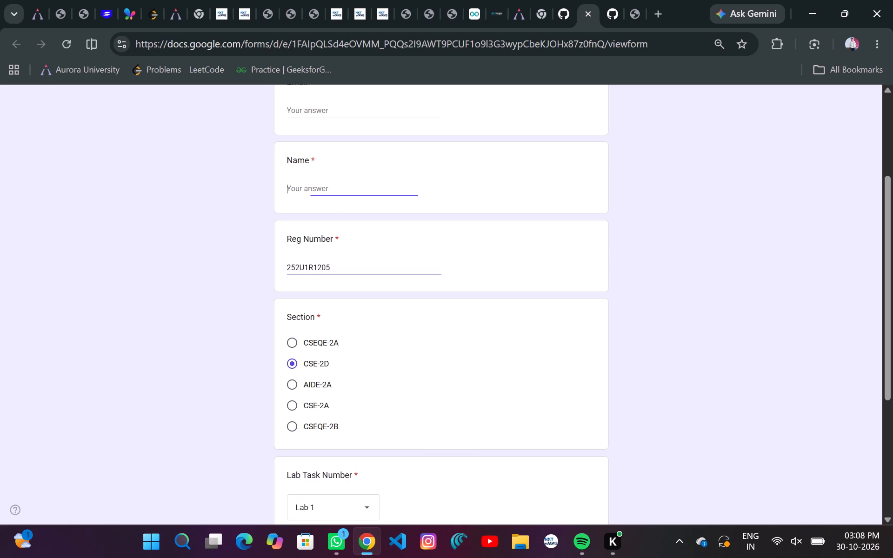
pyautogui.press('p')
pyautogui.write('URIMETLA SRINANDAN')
# Fill the form's Email field with the student's saved email address.
pyautogui.scroll(1, 350, 159)
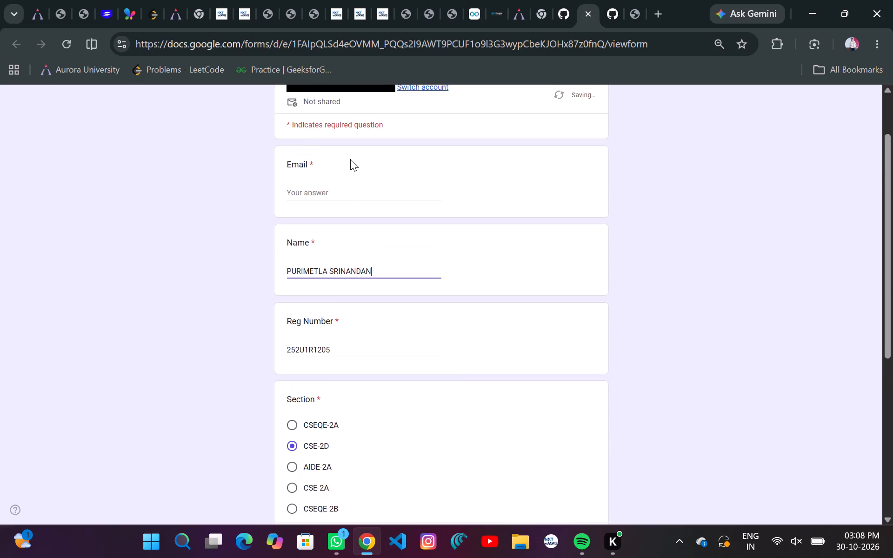
pyautogui.scroll(1, 350, 159)
pyautogui.click(321, 199)
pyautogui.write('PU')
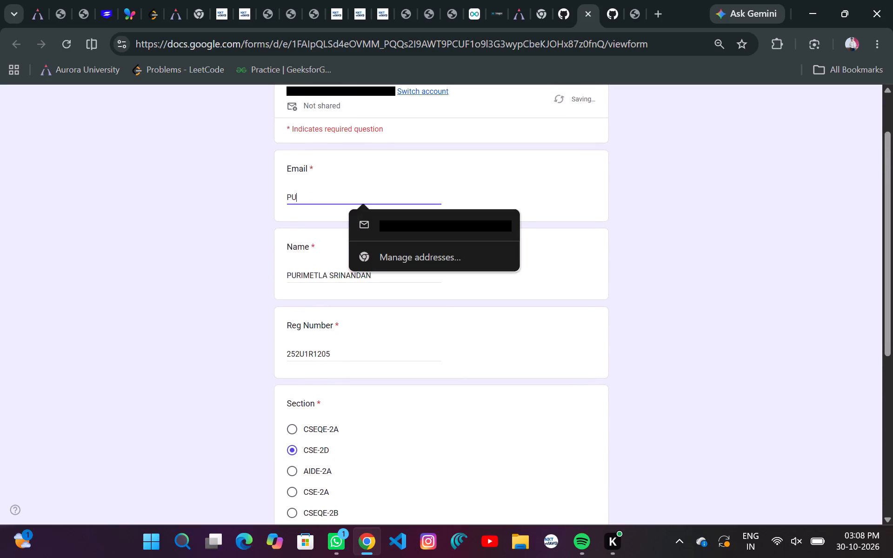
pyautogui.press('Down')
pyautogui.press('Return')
# Paste the copied repository address into the form's Github Repository Link field.
pyautogui.scroll(-5, 386, 327)
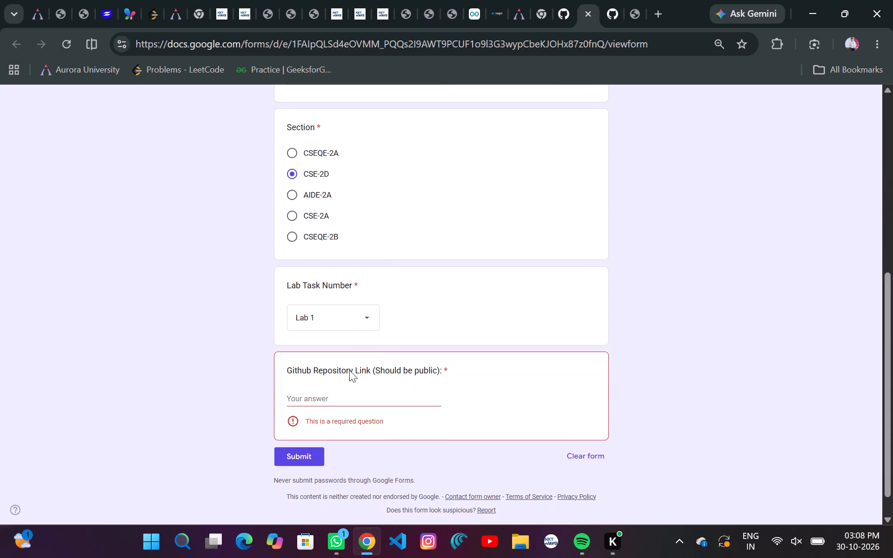
pyautogui.click(332, 399)
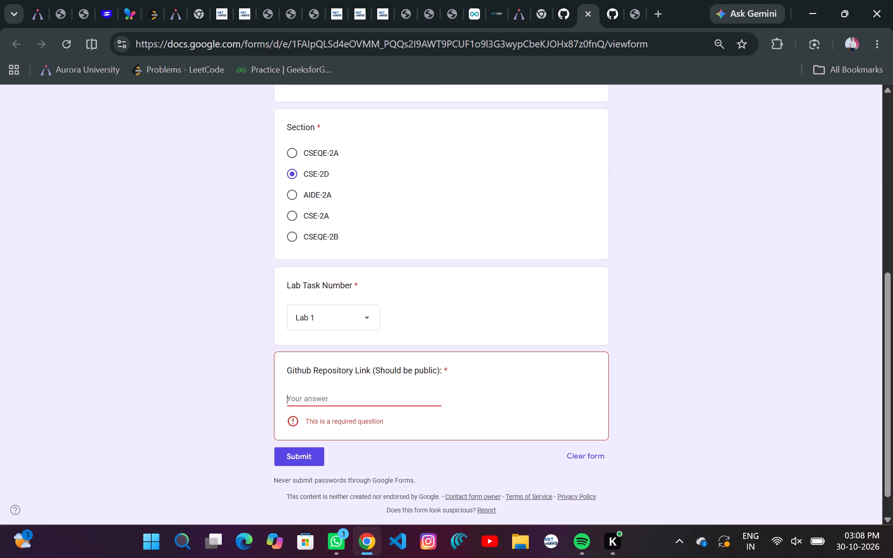
pyautogui.press('super+v')
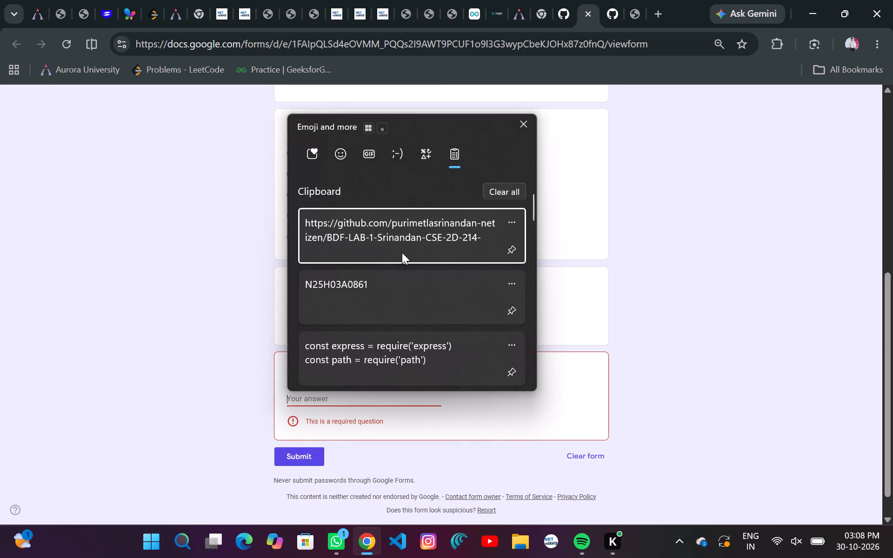
pyautogui.click(718, 302)
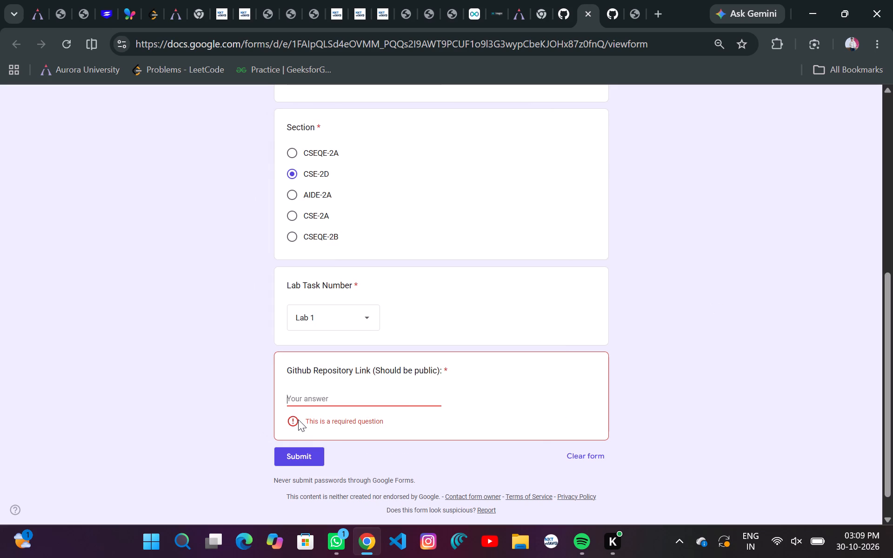
pyautogui.hotkey('ctrl', 'v')
pyautogui.hotkey('ctrl', 'b')
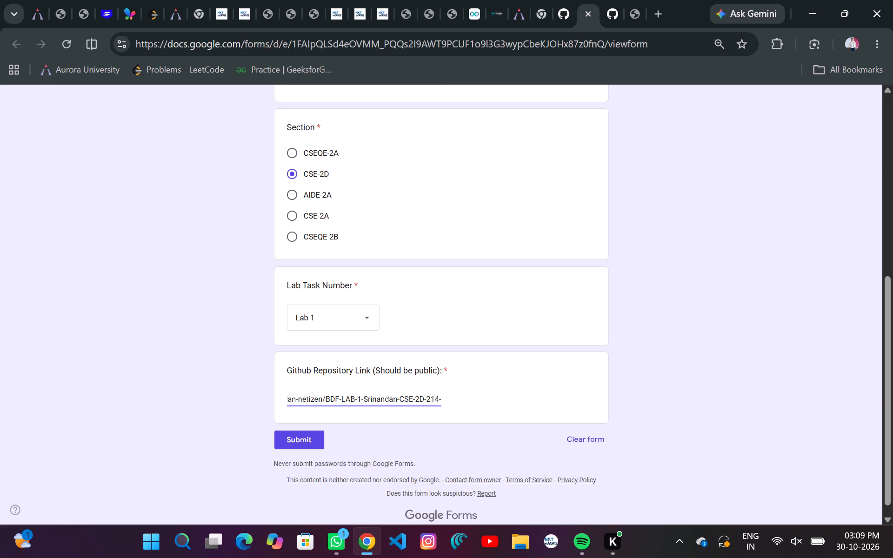
# Copy the full repository link from the form's answer and open it in a new browser tab to check it.
pyautogui.rightClick(370, 397)
pyautogui.doubleClick(344, 396)
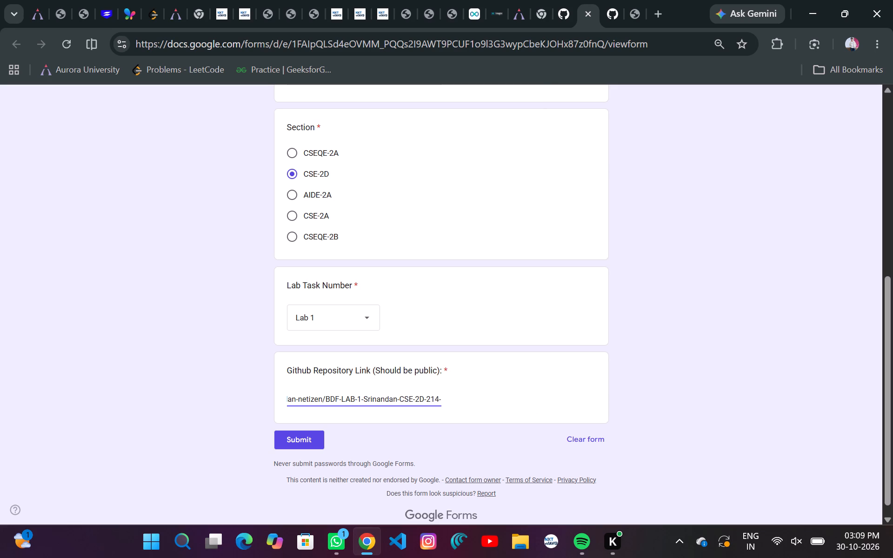
pyautogui.doubleClick(344, 396)
pyautogui.click(318, 398)
pyautogui.hotkey('ctrl', 'a')
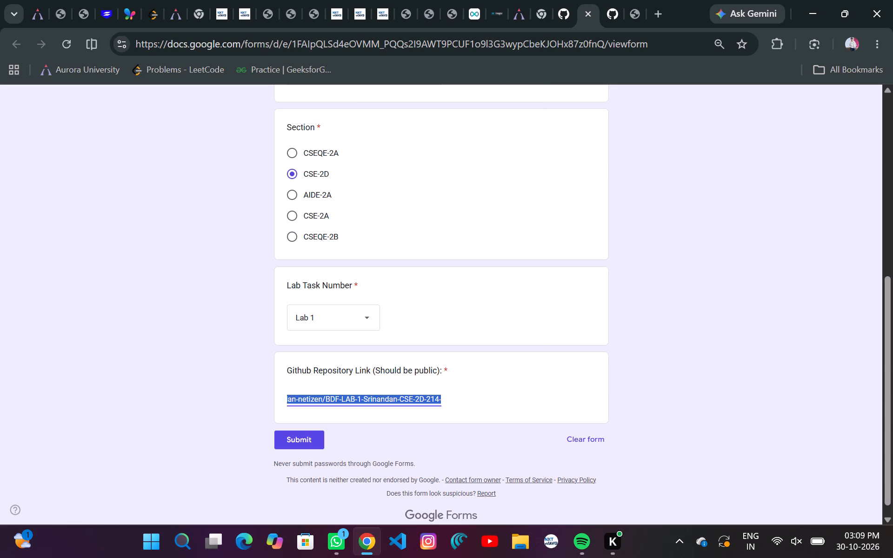
pyautogui.hotkey('ctrl', 'c')
pyautogui.click(656, 20)
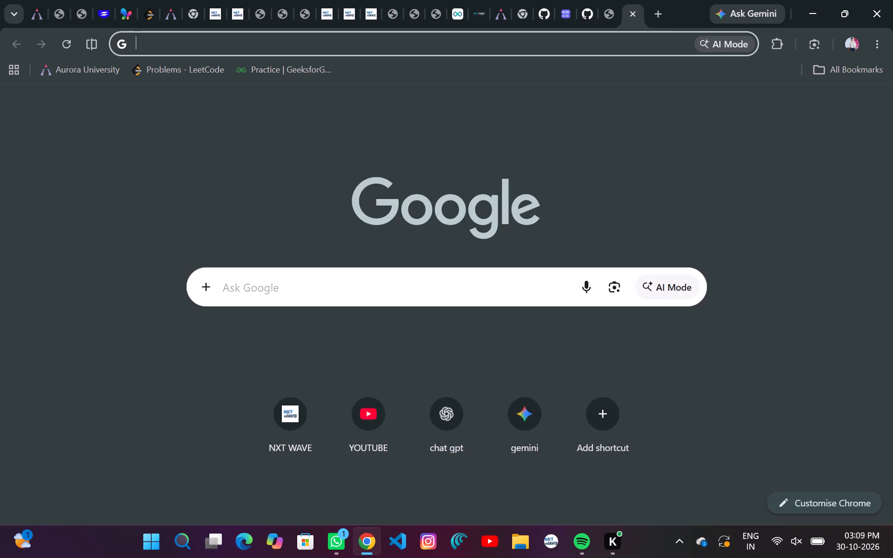
pyautogui.hotkey('ctrl', 'v')
pyautogui.press('Return')
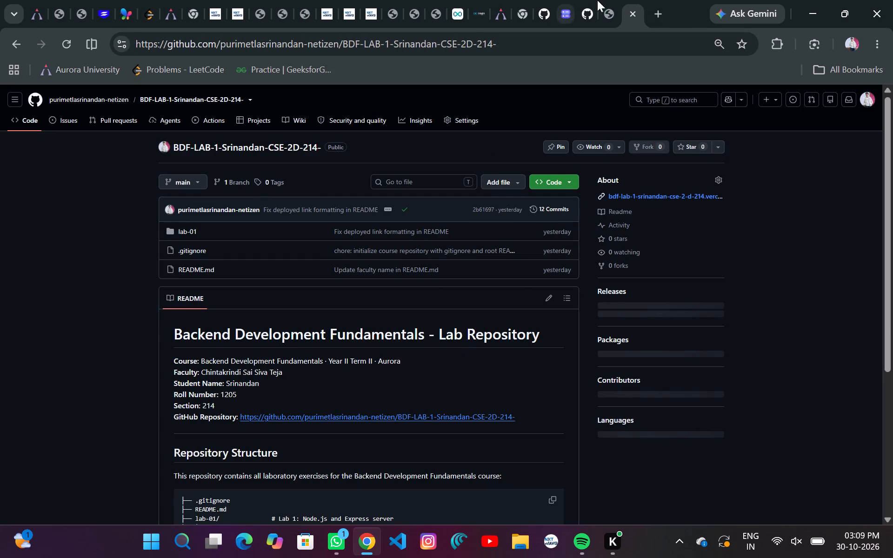
# Return to the submissions form and review all its answers, from Email through to the Github Repository Link.
pyautogui.click(613, 1)
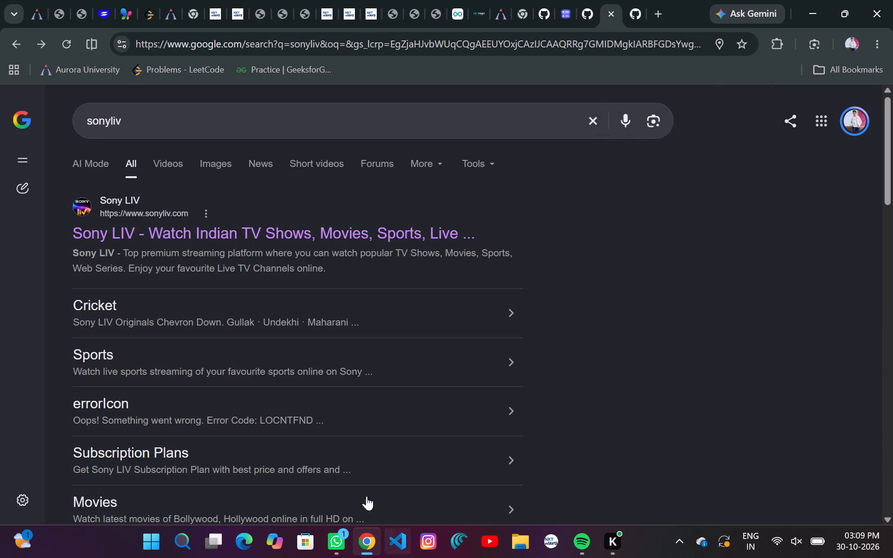
pyautogui.click(563, 8)
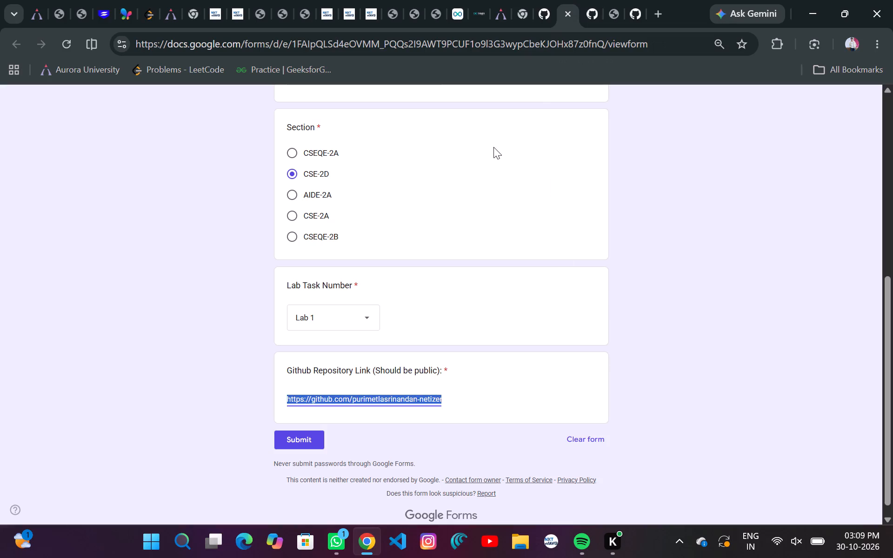
pyautogui.click(600, 308)
pyautogui.scroll(7, 468, 323)
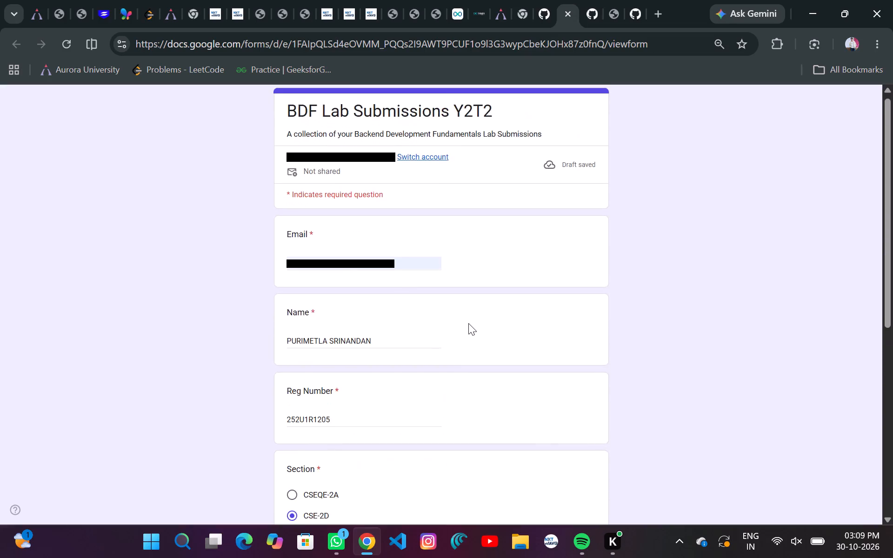
pyautogui.scroll(-6, 468, 323)
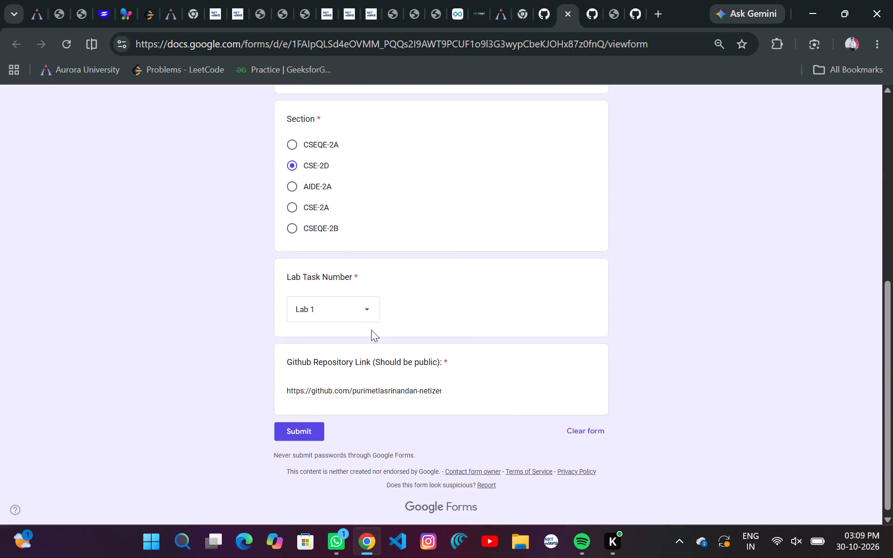
pyautogui.scroll(-5, 371, 330)
pyautogui.scroll(11, 371, 330)
pyautogui.scroll(-7, 371, 330)
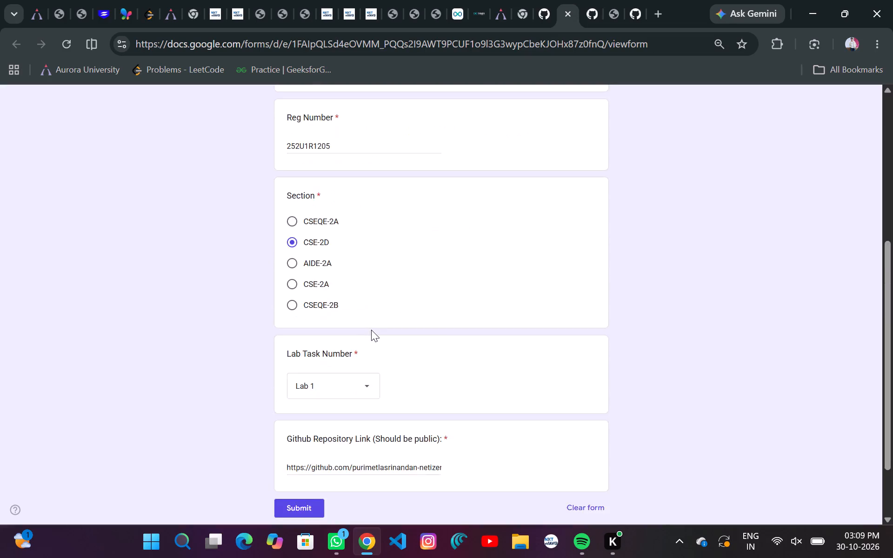
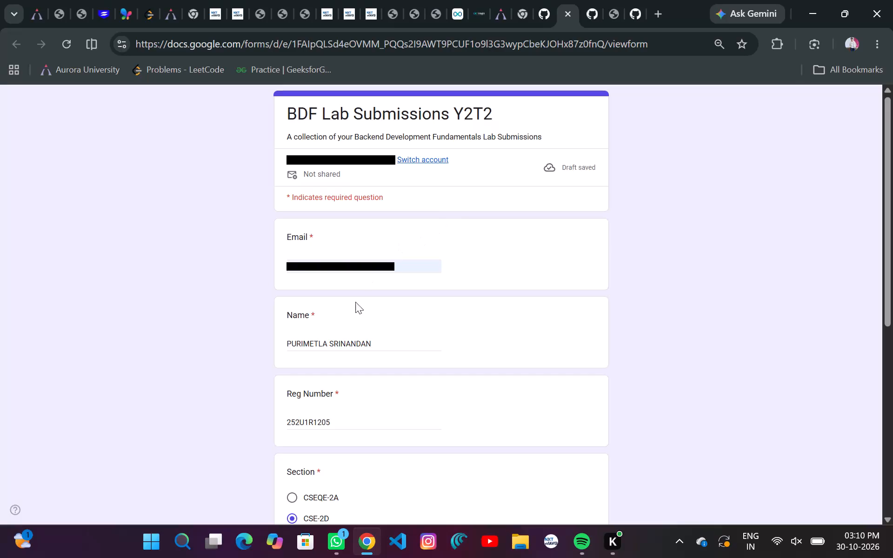
# Check the form's answers down to Lab Task Number and read along the Github Repository Link answer.
pyautogui.scroll(-3, 346, 338)
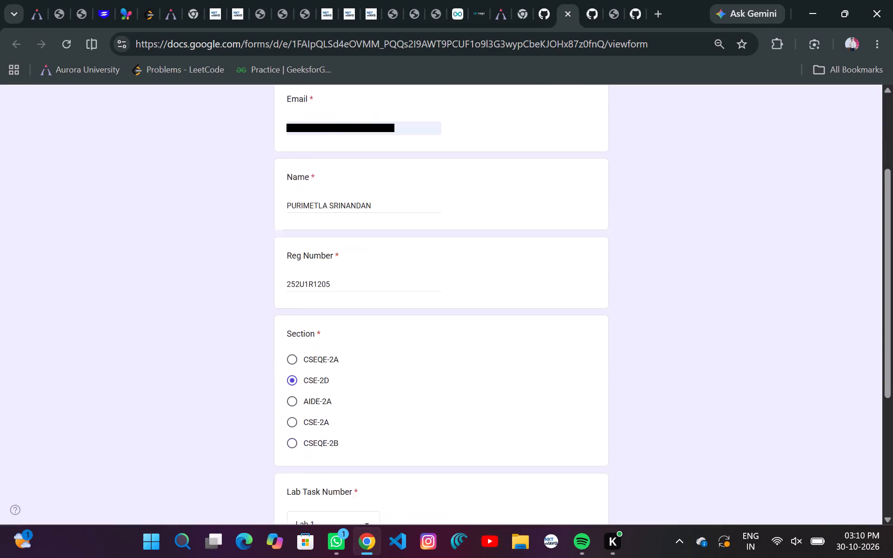
pyautogui.scroll(-5, 346, 338)
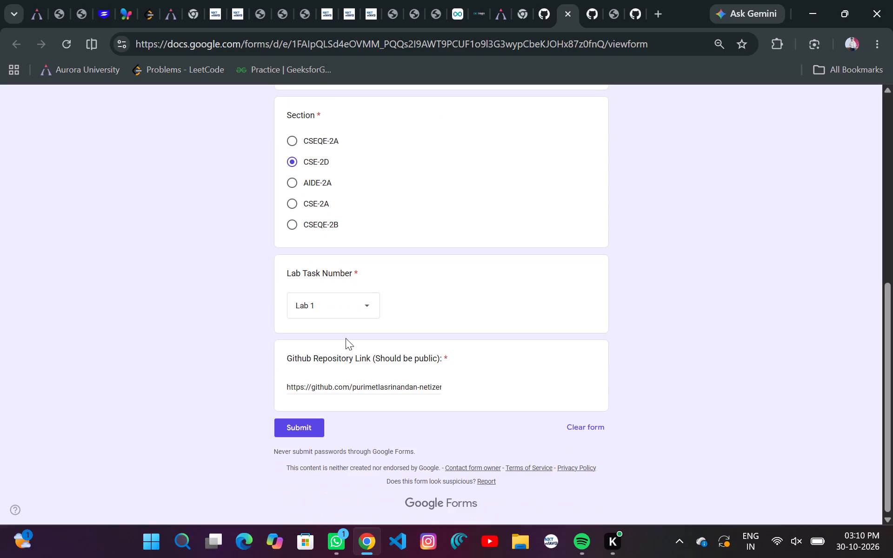
pyautogui.click(361, 384)
pyautogui.press('Right')
pyautogui.press('Right')
pyautogui.press('Right')
pyautogui.press('Right')
pyautogui.press('Right')
pyautogui.press('Right')
pyautogui.press('Right')
pyautogui.press('Right')
pyautogui.press('Right')
pyautogui.press('Right')
pyautogui.press('Right')
pyautogui.press('Right')
pyautogui.press('Right')
pyautogui.press('Right')
pyautogui.press('Right')
pyautogui.press('Right')
pyautogui.press('Right')
pyautogui.press('Right')
pyautogui.press('Right')
pyautogui.press('Right')
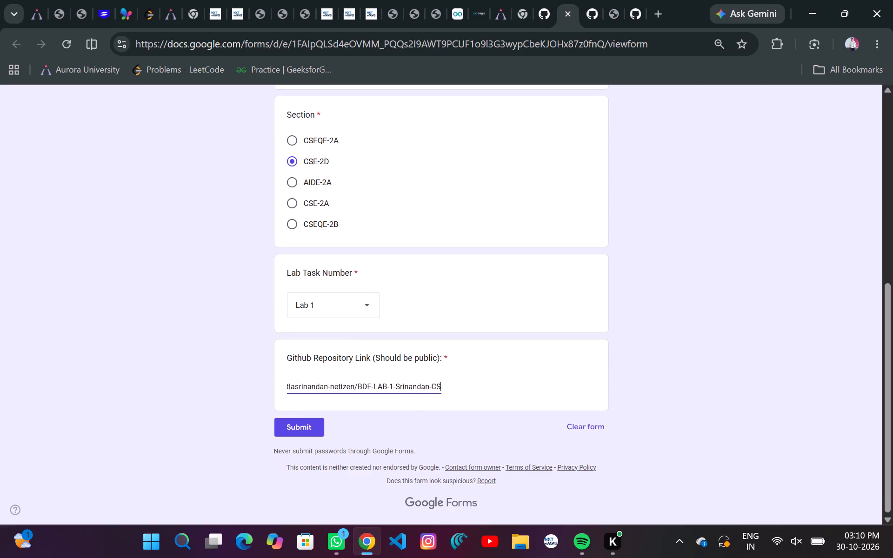
pyautogui.click(423, 253)
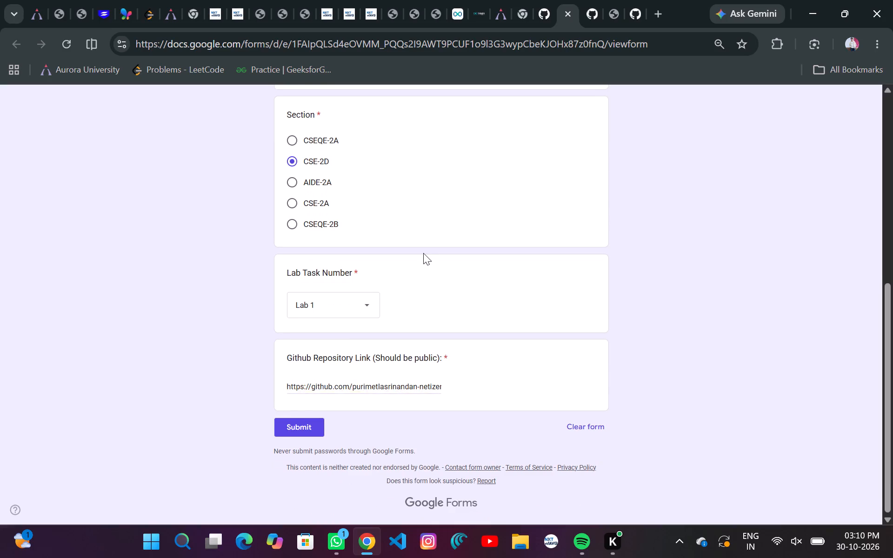
pyautogui.scroll(6, 423, 253)
pyautogui.scroll(-8, 423, 253)
# Read through the Github Repository Link answer again, towards its end and back to its start.
pyautogui.click(404, 386)
pyautogui.press('Right')
pyautogui.press('Right')
pyautogui.press('Right')
pyautogui.press('Right')
pyautogui.press('Right')
pyautogui.press('Right')
pyautogui.press('Right')
pyautogui.press('Right')
pyautogui.press('Right')
pyautogui.press('Right')
pyautogui.press('Right')
pyautogui.press('Right')
pyautogui.press('Right')
pyautogui.press('Right')
pyautogui.press('Right')
pyautogui.press('Right')
pyautogui.press('Right')
pyautogui.press('Right')
pyautogui.press('Right')
pyautogui.press('Right')
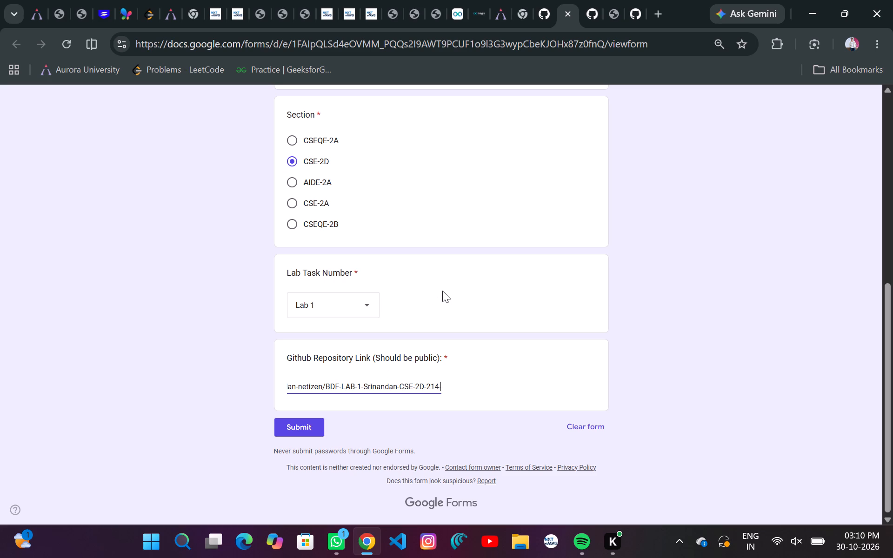
pyautogui.press('Left')
pyautogui.press('Left')
pyautogui.press('Left')
pyautogui.press('Left')
pyautogui.press('Left')
pyautogui.press('Left')
pyautogui.press('Left')
pyautogui.press('Left')
pyautogui.press('Left')
pyautogui.press('Left')
pyautogui.press('Left')
pyautogui.press('Left')
pyautogui.press('Left')
pyautogui.press('Left')
pyautogui.press('Left')
pyautogui.press('Left')
pyautogui.press('Left')
pyautogui.press('Left')
pyautogui.press('Left')
pyautogui.press('Left')
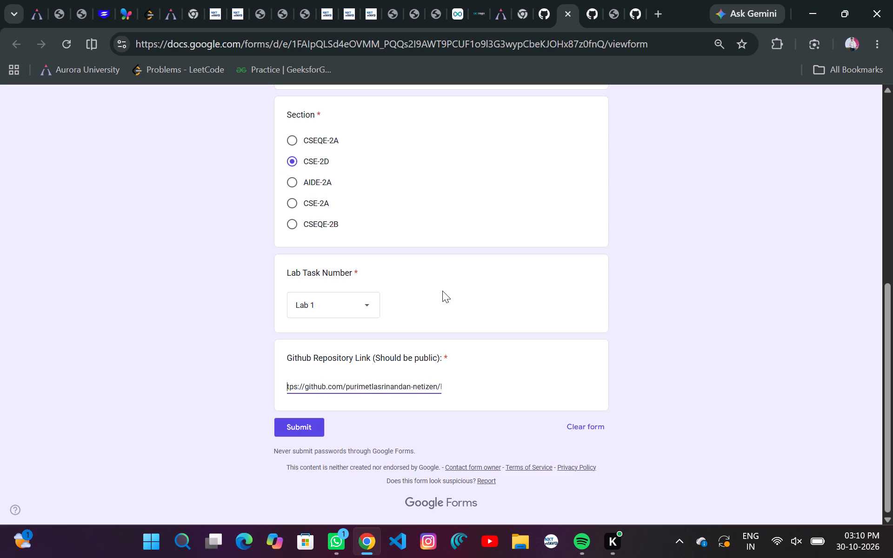
# Recheck all the form's answers, from Email, Name and Reg Number through Section, Lab Task Number and Github Repository Link.
pyautogui.scroll(1, 442, 291)
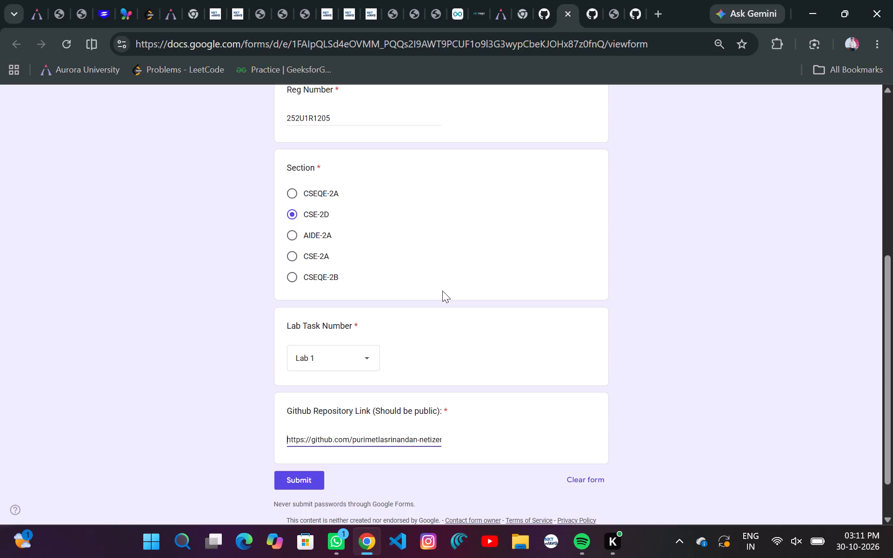
pyautogui.scroll(14, 425, 224)
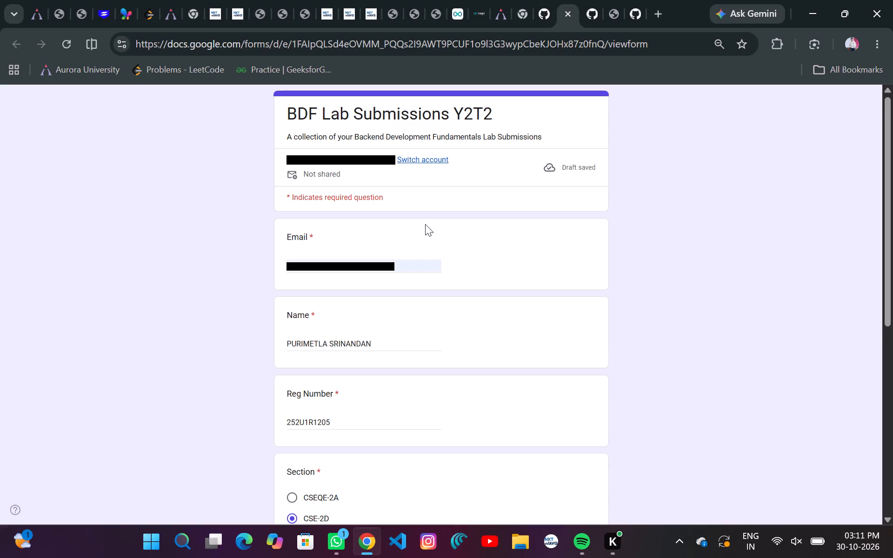
pyautogui.scroll(-5, 440, 333)
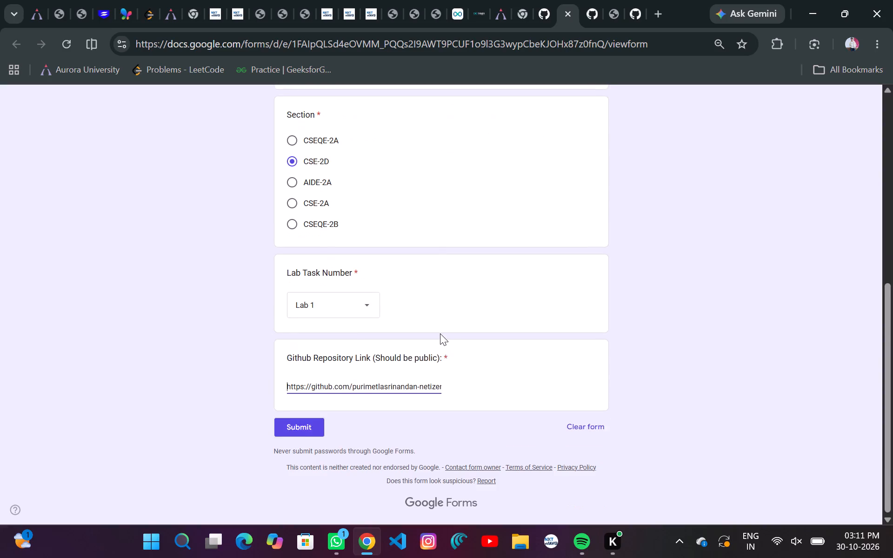
pyautogui.scroll(7, 585, 200)
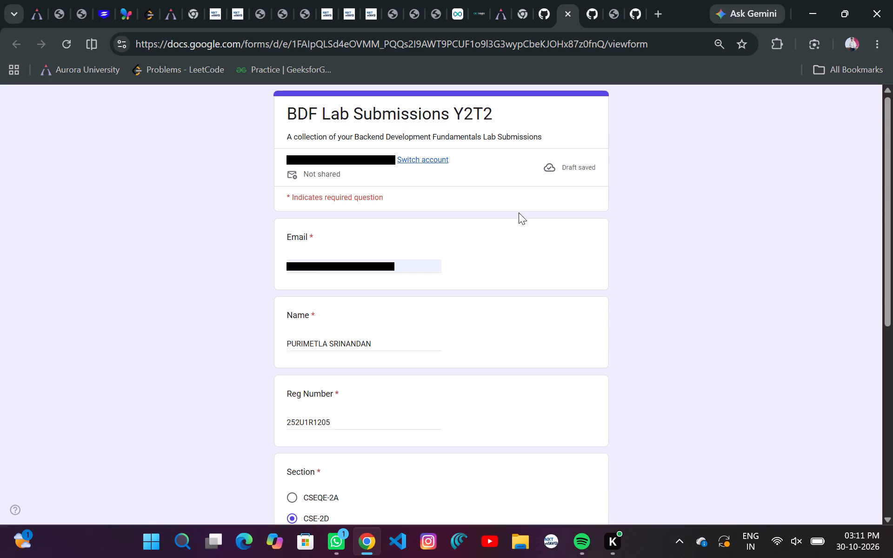
pyautogui.scroll(-10, 519, 213)
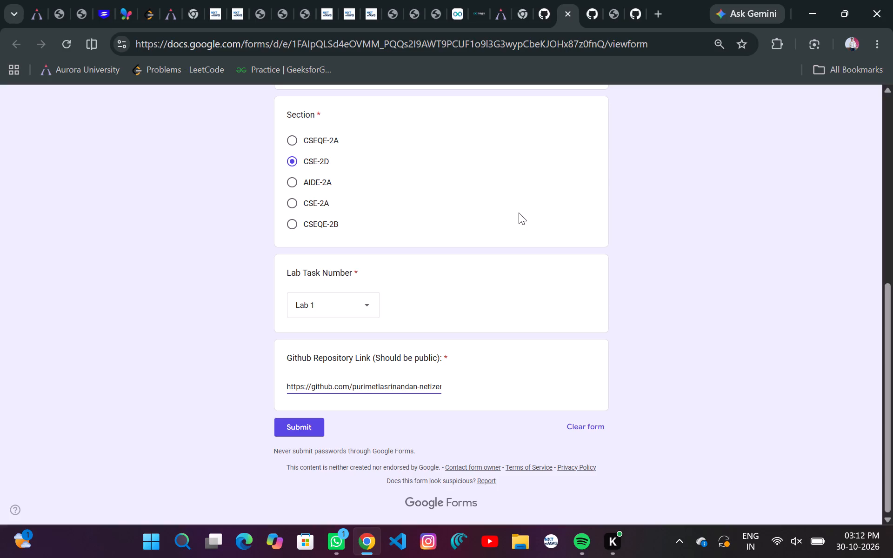
pyautogui.scroll(6, 429, 258)
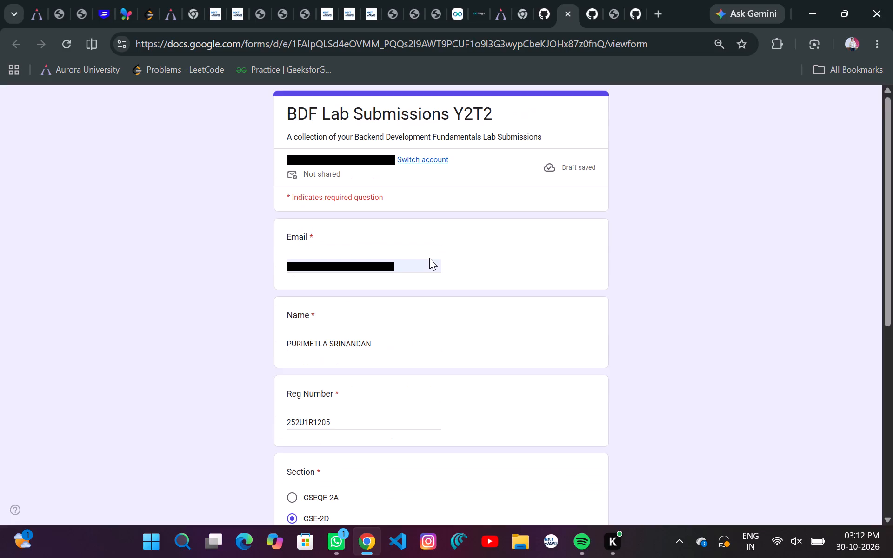
pyautogui.scroll(-6, 429, 258)
pyautogui.scroll(5, 429, 258)
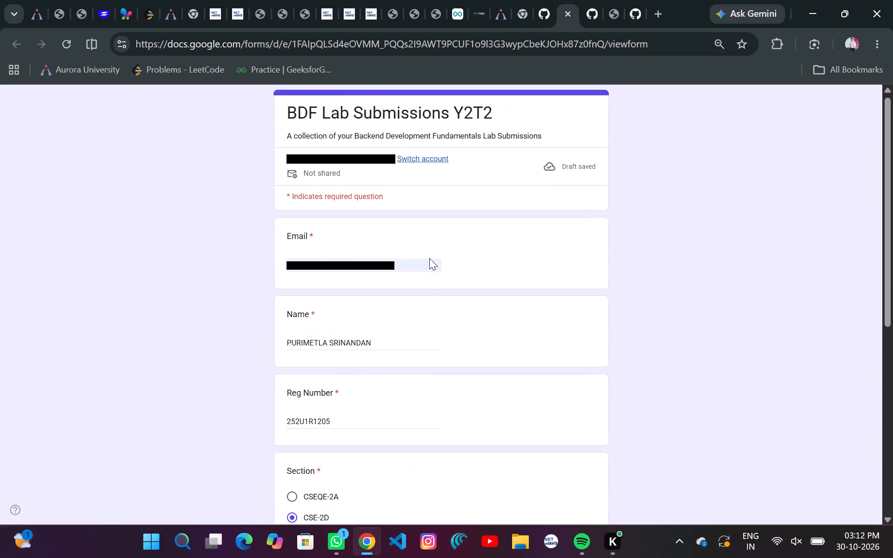
pyautogui.scroll(-5, 429, 258)
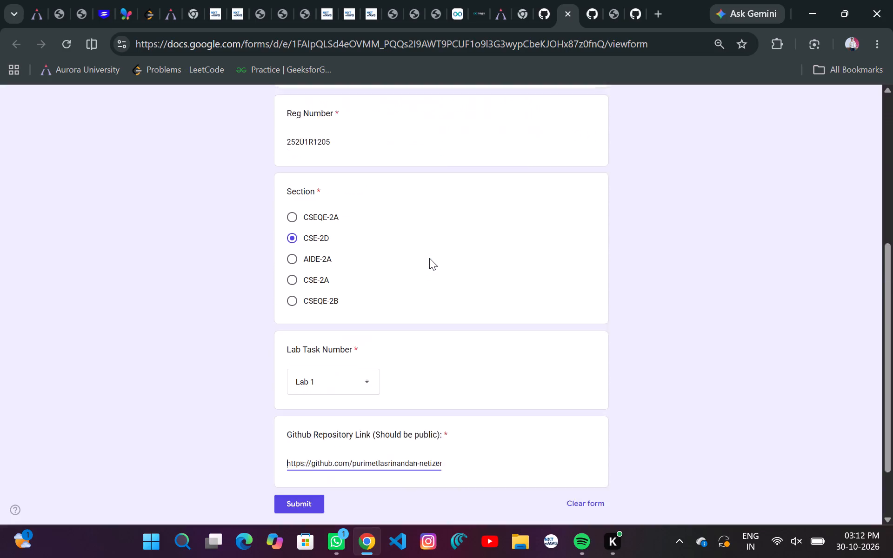
pyautogui.scroll(2, 426, 299)
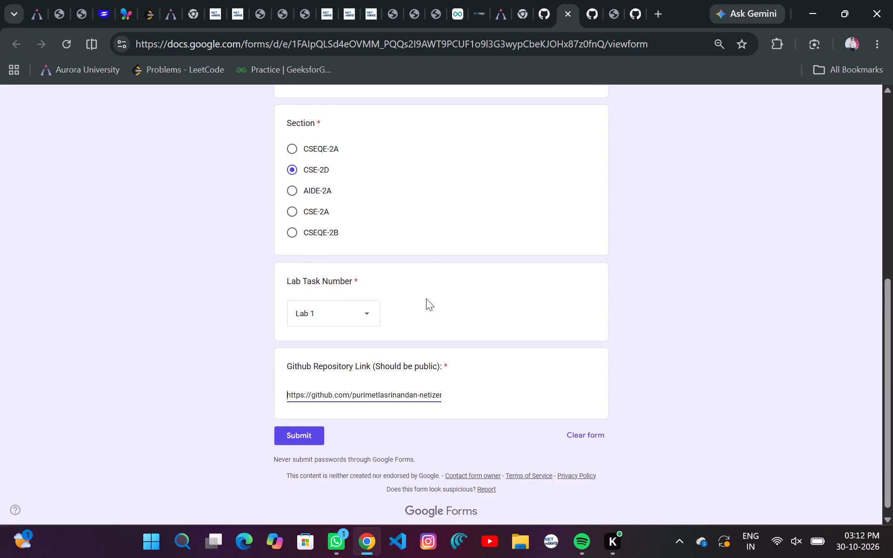
pyautogui.scroll(5, 426, 299)
pyautogui.scroll(-6, 426, 299)
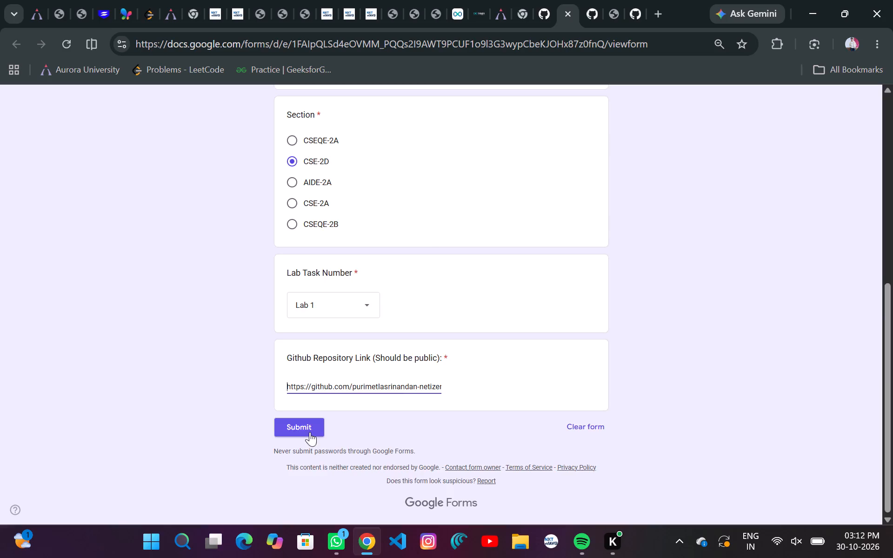
pyautogui.scroll(6, 433, 234)
pyautogui.scroll(-2, 433, 234)
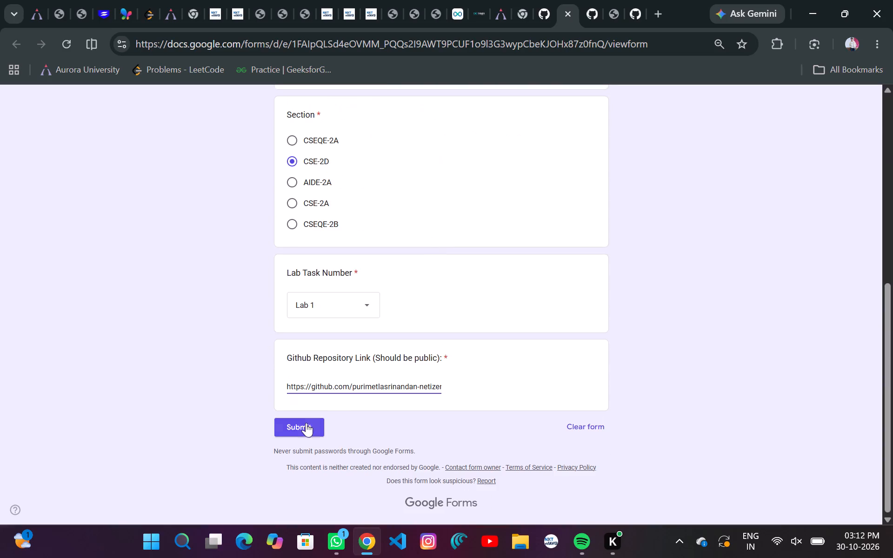
# Submit the completed BDF Lab Submissions Y2T2 form.
pyautogui.click(301, 431)
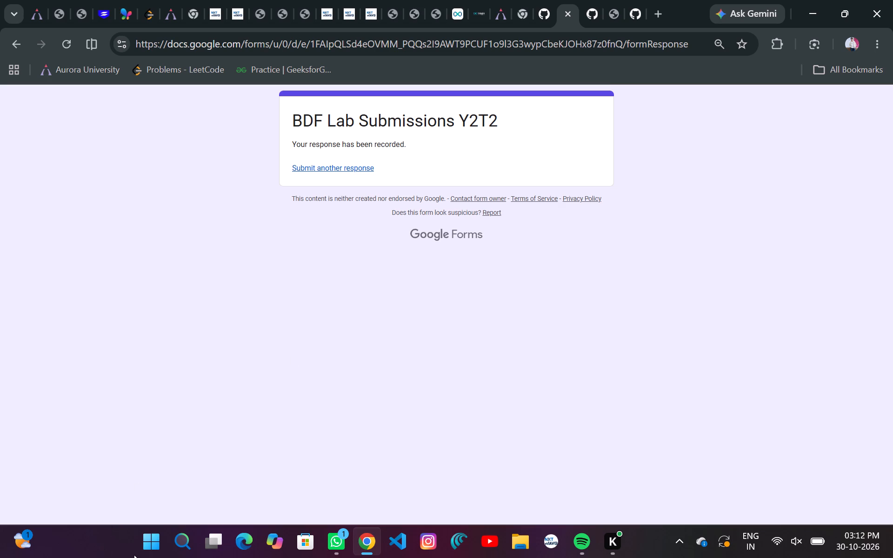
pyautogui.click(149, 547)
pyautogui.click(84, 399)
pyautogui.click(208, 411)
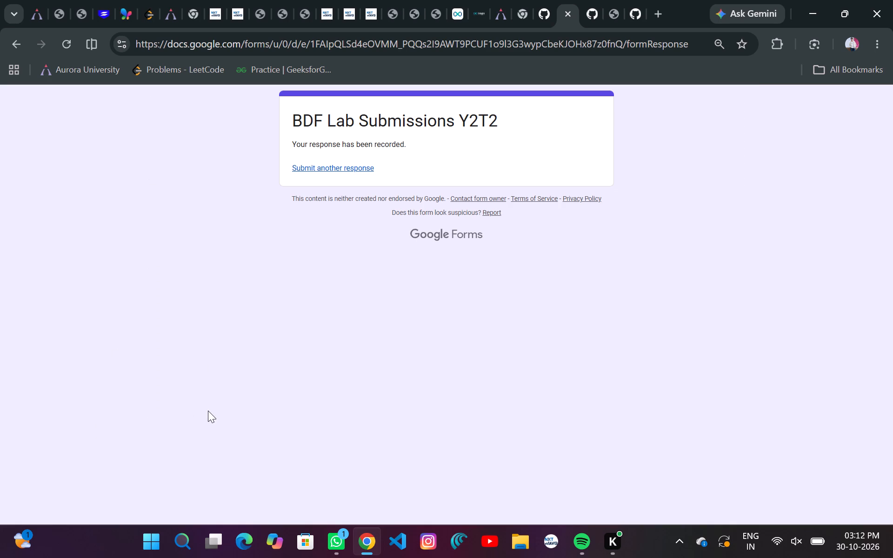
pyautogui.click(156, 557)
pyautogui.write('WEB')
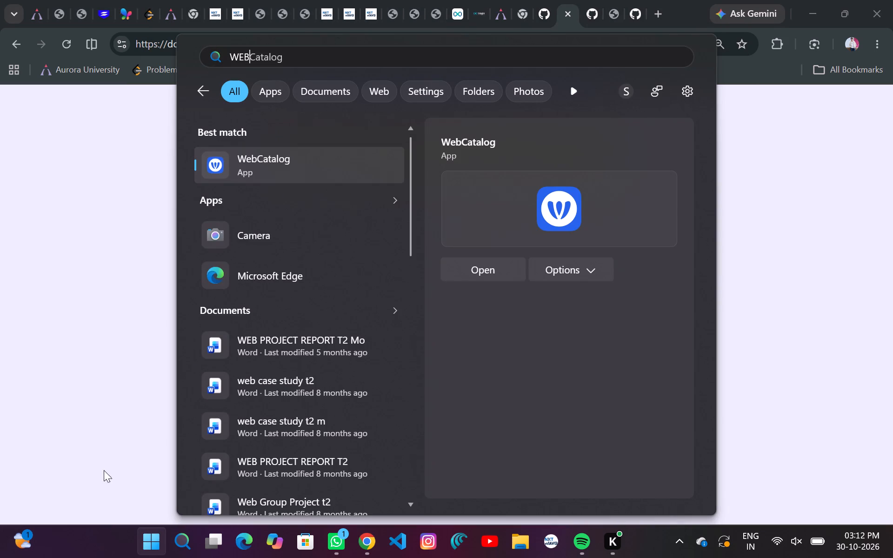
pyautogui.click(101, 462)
# Open Microsoft Word and maximize its start window.
pyautogui.click(145, 543)
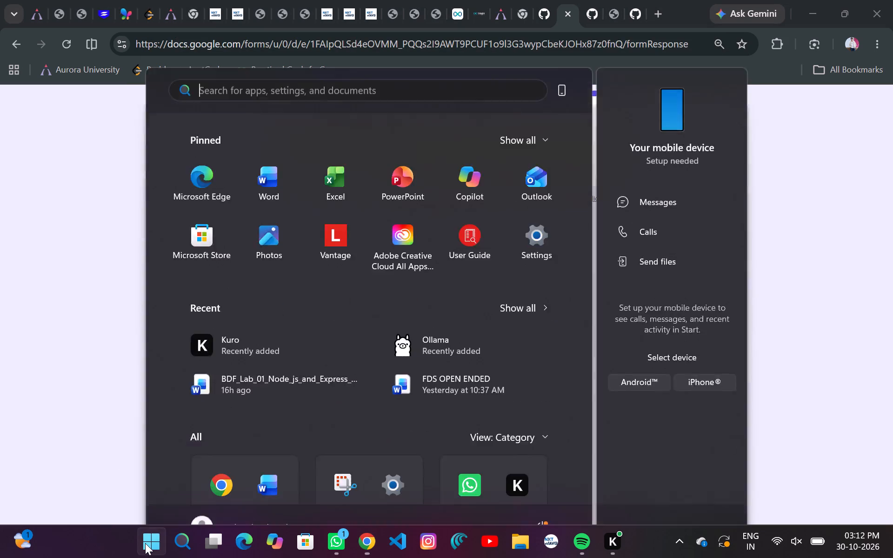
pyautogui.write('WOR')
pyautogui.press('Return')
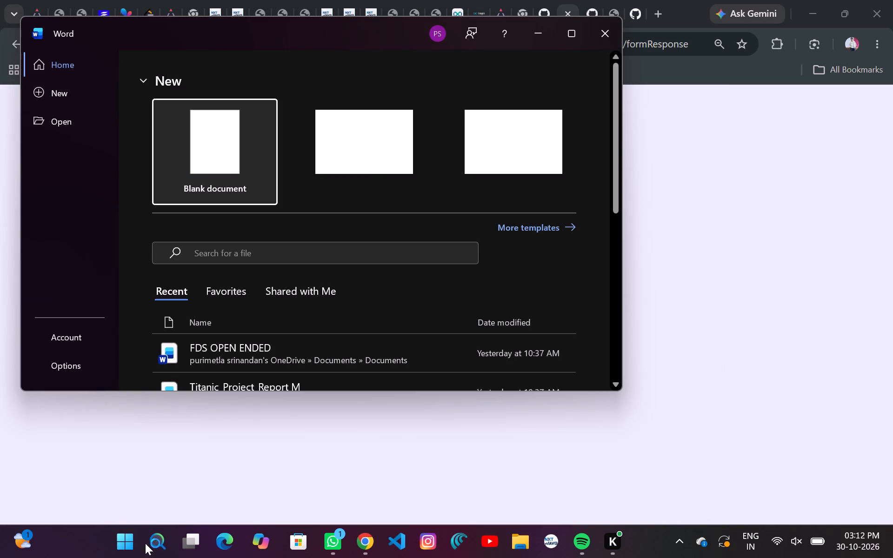
pyautogui.click(579, 25)
# Look through Word's list of recent documents down to its end and back up, checking the report file names.
pyautogui.scroll(-1, 288, 346)
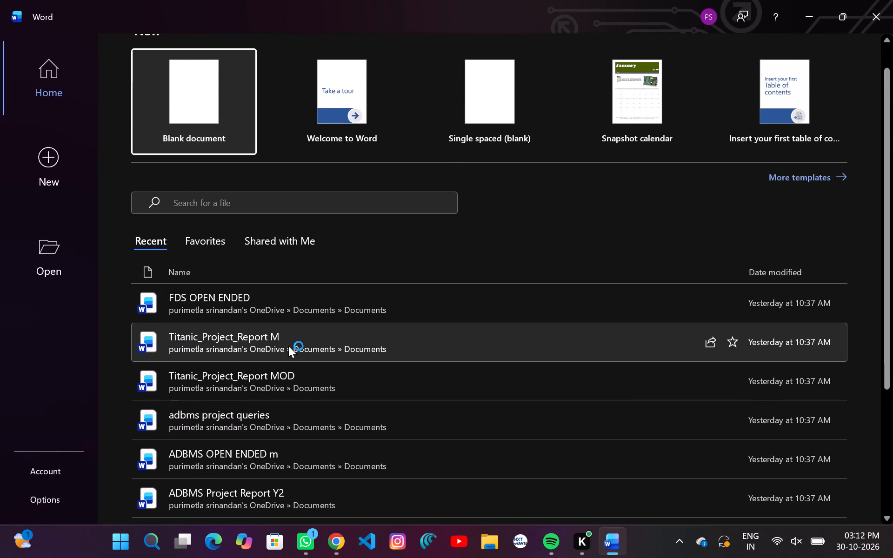
pyautogui.scroll(-3, 288, 346)
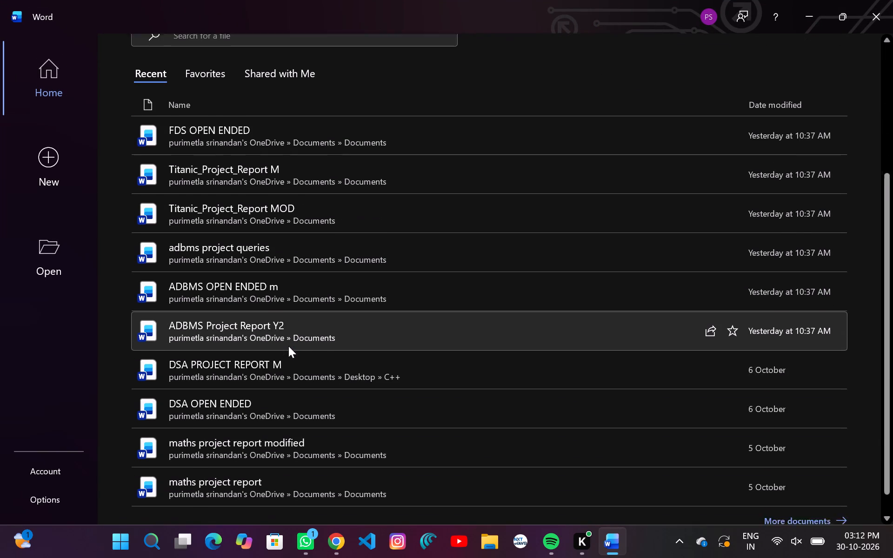
pyautogui.scroll(-1, 288, 346)
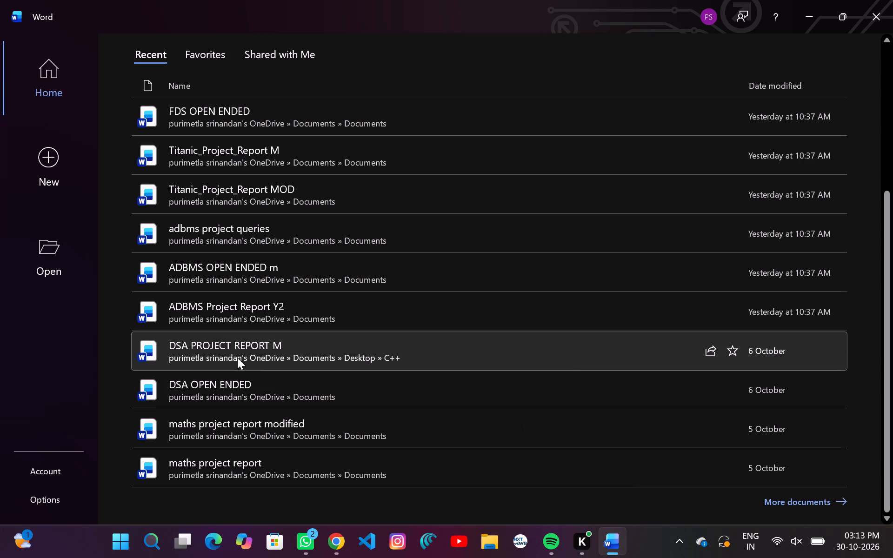
pyautogui.scroll(-2, 237, 358)
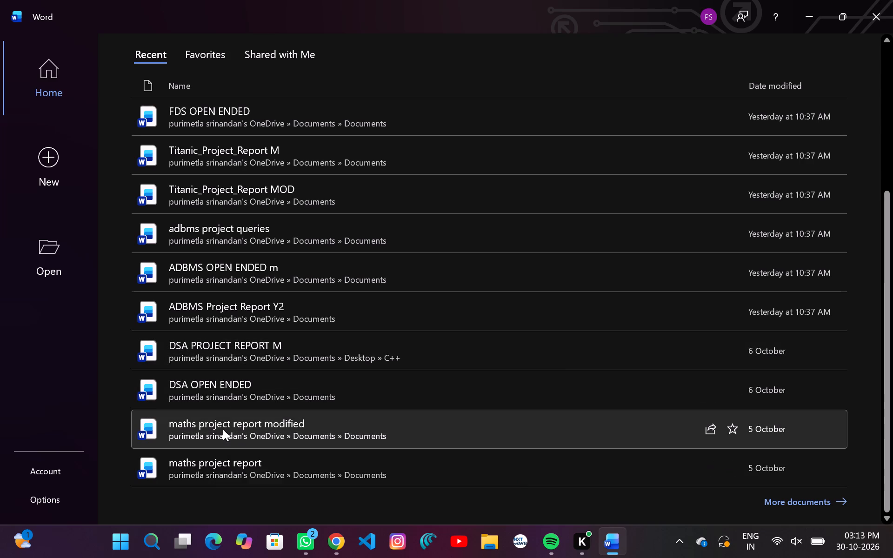
pyautogui.scroll(1, 230, 222)
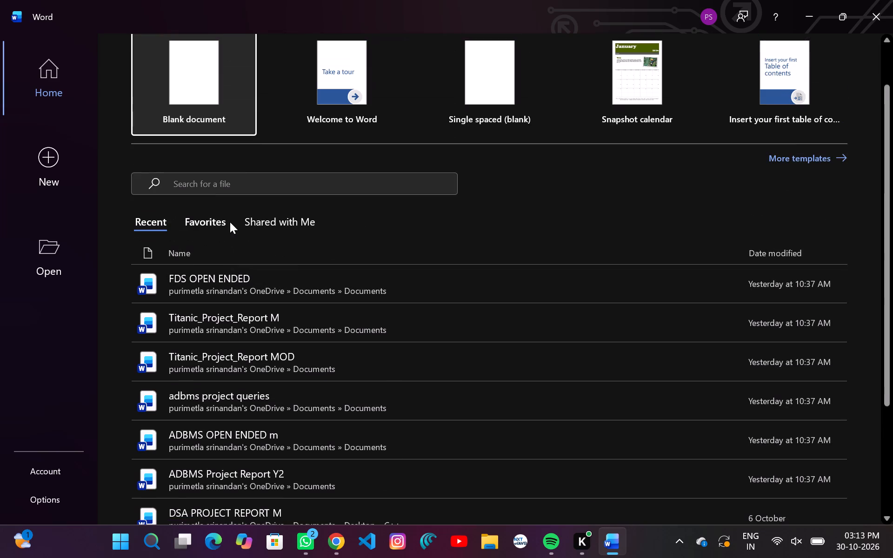
pyautogui.scroll(1, 230, 222)
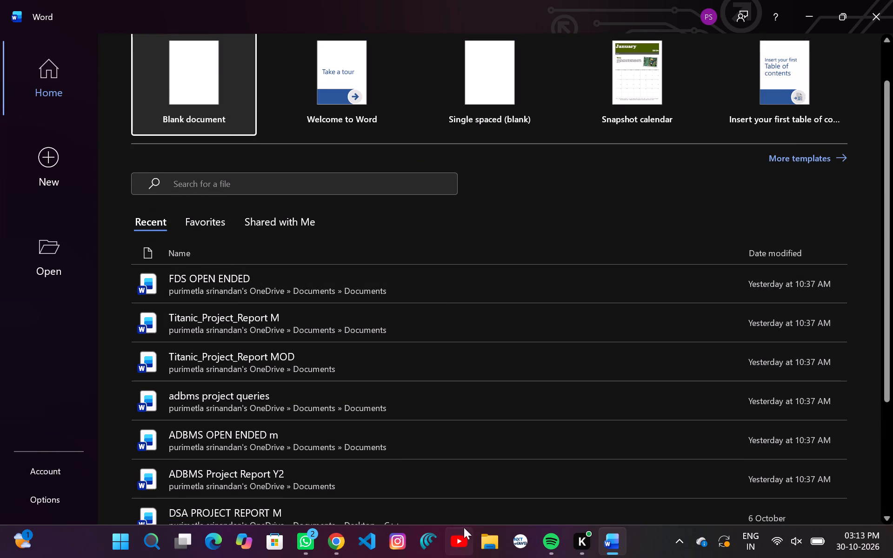
# Open File Explorer to its Home view.
pyautogui.click(484, 536)
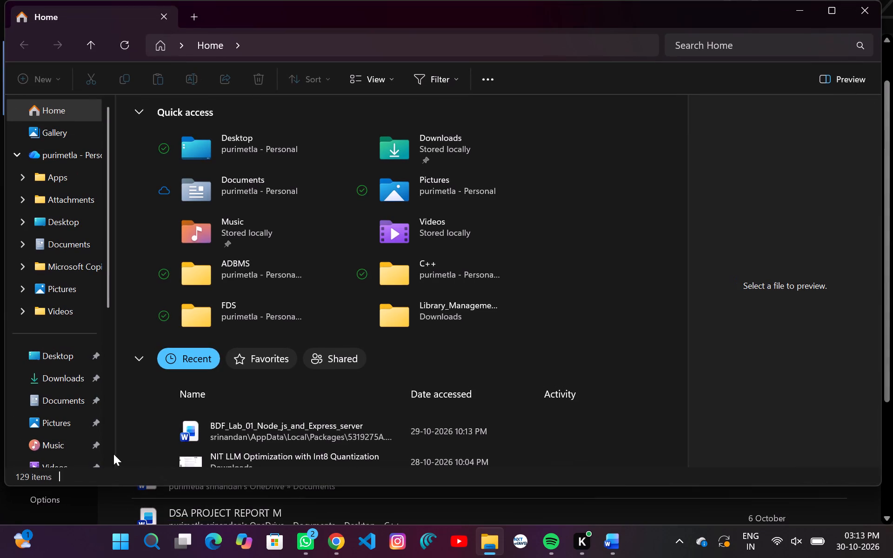
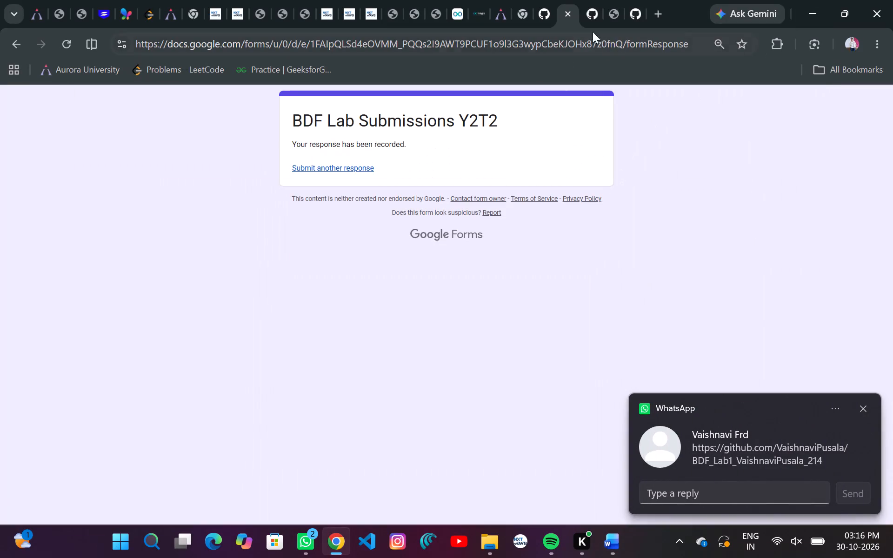
# Dismiss the incoming WhatsApp message notification.
pyautogui.click(864, 410)
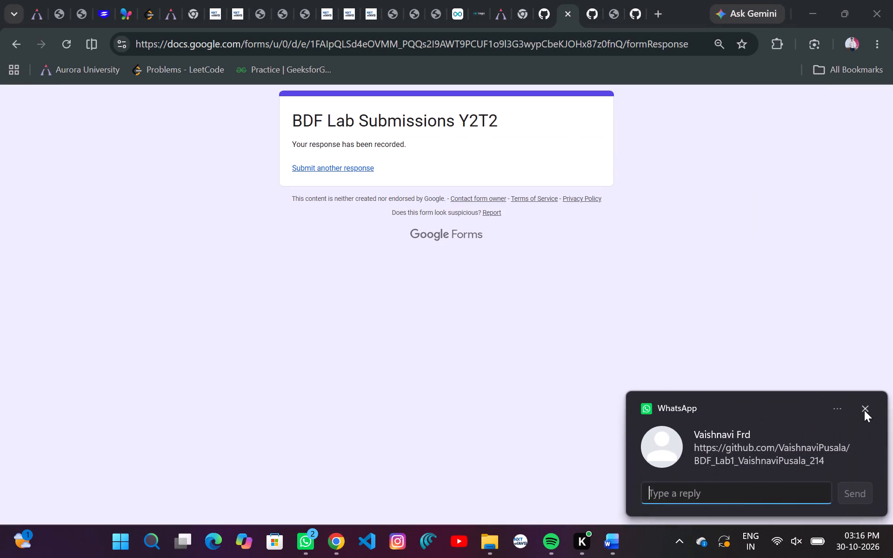
# Switch to the already open Aurora University student dashboard page.
pyautogui.click(495, 1)
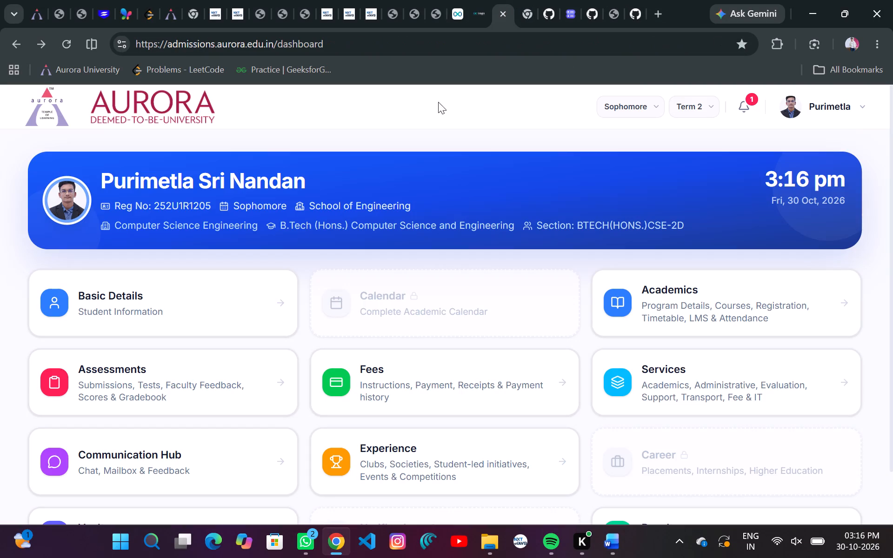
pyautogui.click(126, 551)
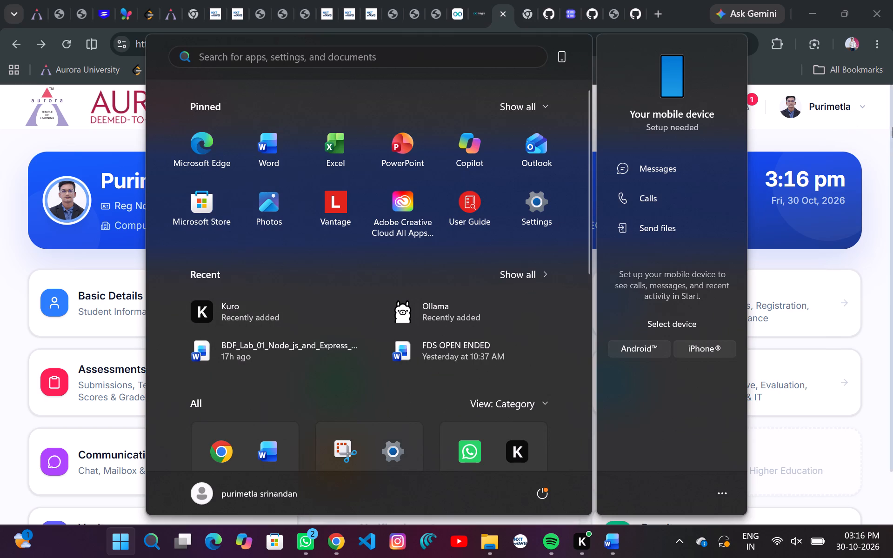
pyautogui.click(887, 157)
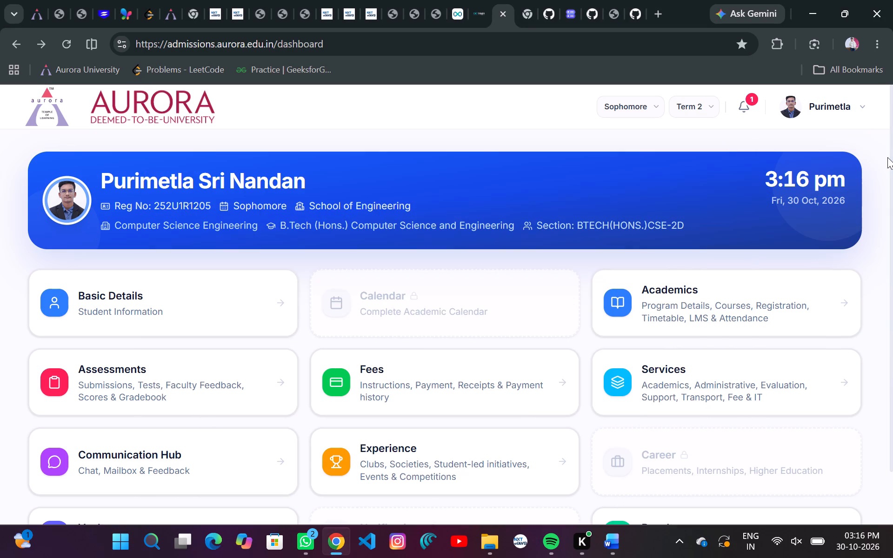
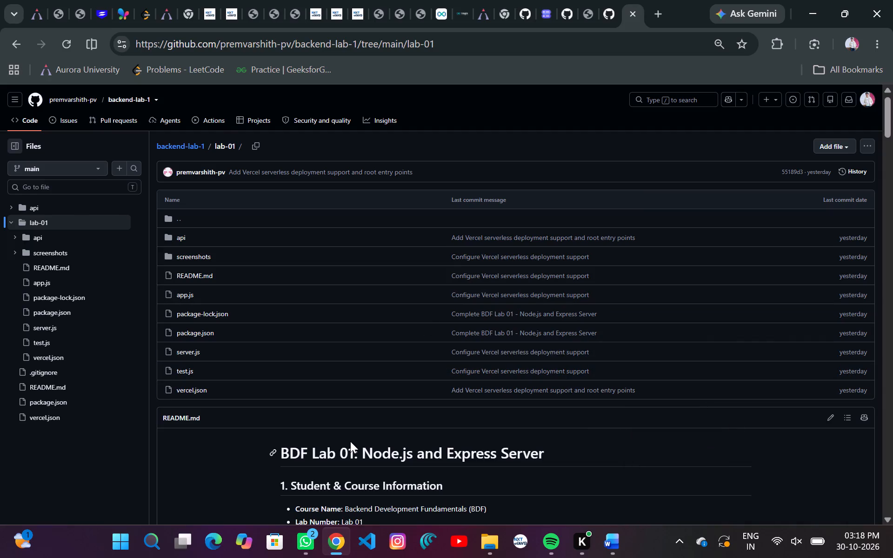
pyautogui.scroll(-13, 350, 441)
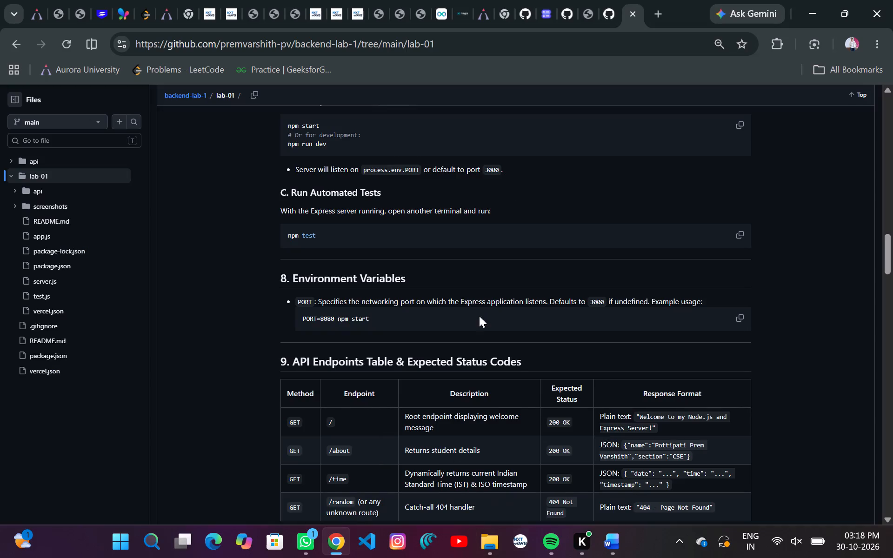
# Review the lab-01 README from the environment variables and API endpoints through the server route screenshots to the viva questions.
pyautogui.scroll(-16, 541, 343)
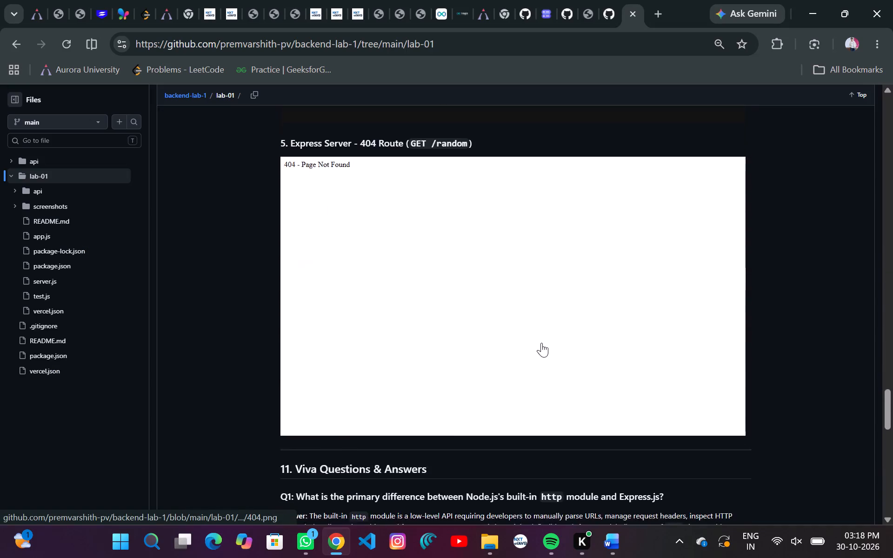
pyautogui.scroll(-4, 541, 343)
pyautogui.scroll(14, 541, 343)
pyautogui.scroll(-1, 541, 343)
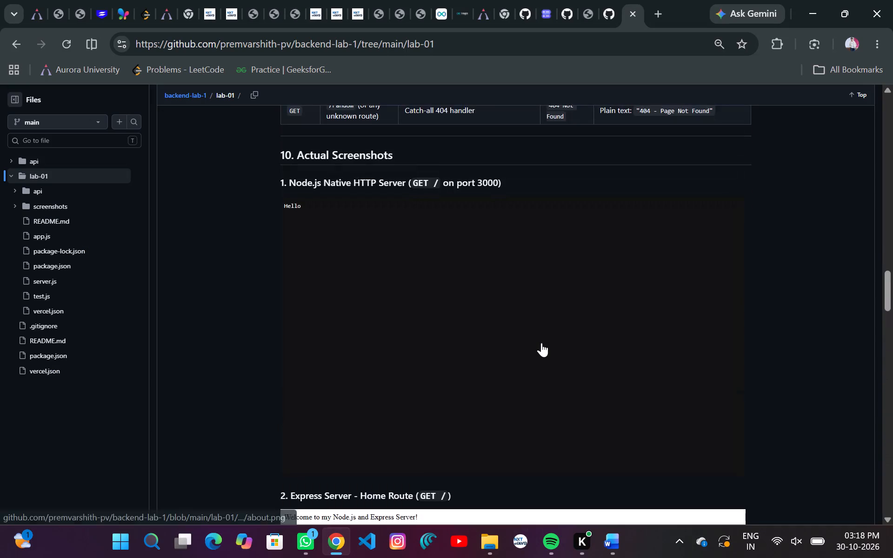
pyautogui.scroll(-2, 541, 343)
pyautogui.scroll(4, 541, 343)
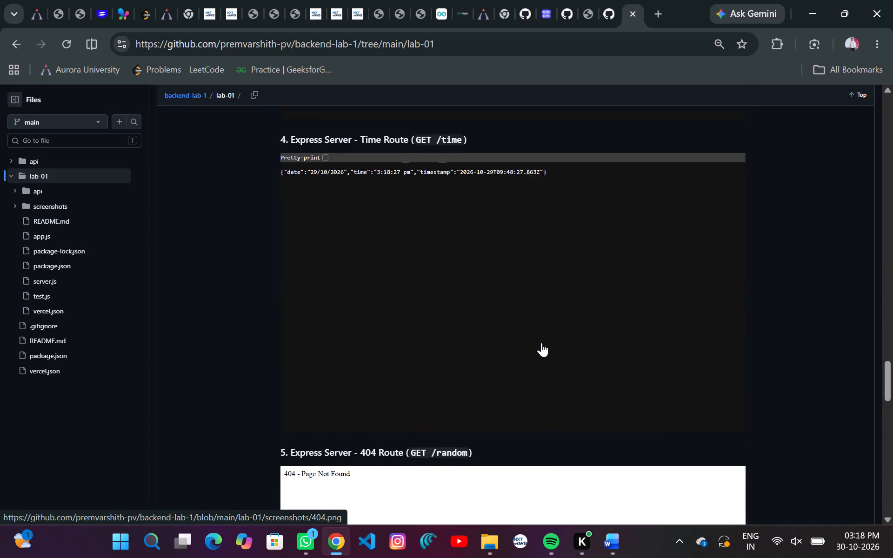
pyautogui.scroll(17, 541, 343)
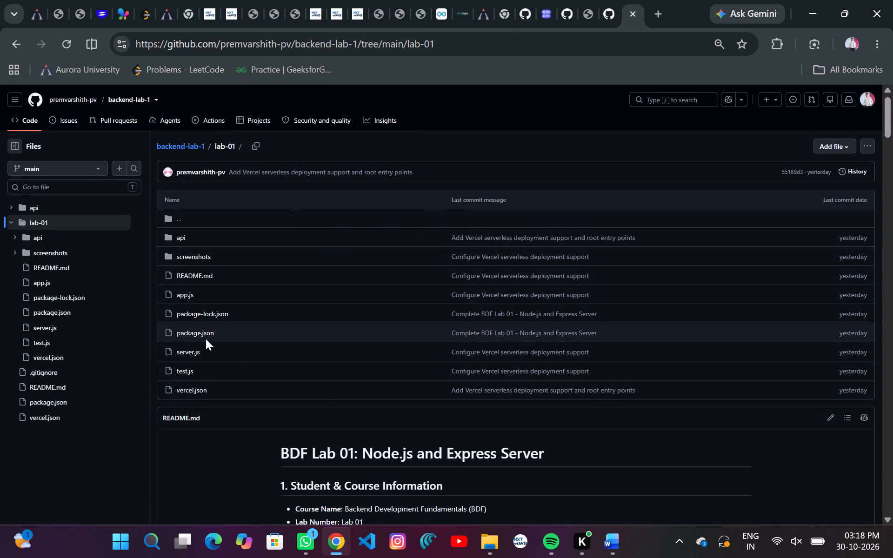
# Go back from the lab-01 folder to the root page of the backend-lab-1 repository.
pyautogui.hscroll(15, 246, 373)
pyautogui.hscroll(10, 246, 373)
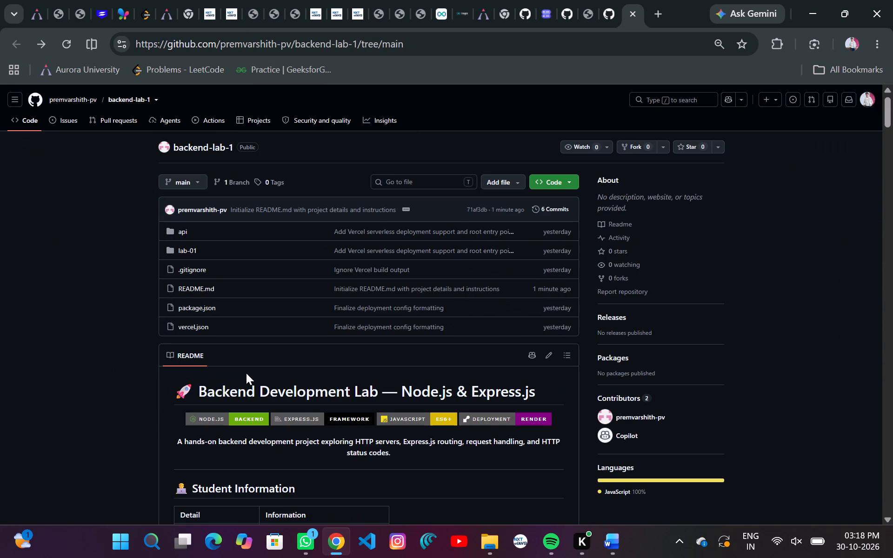
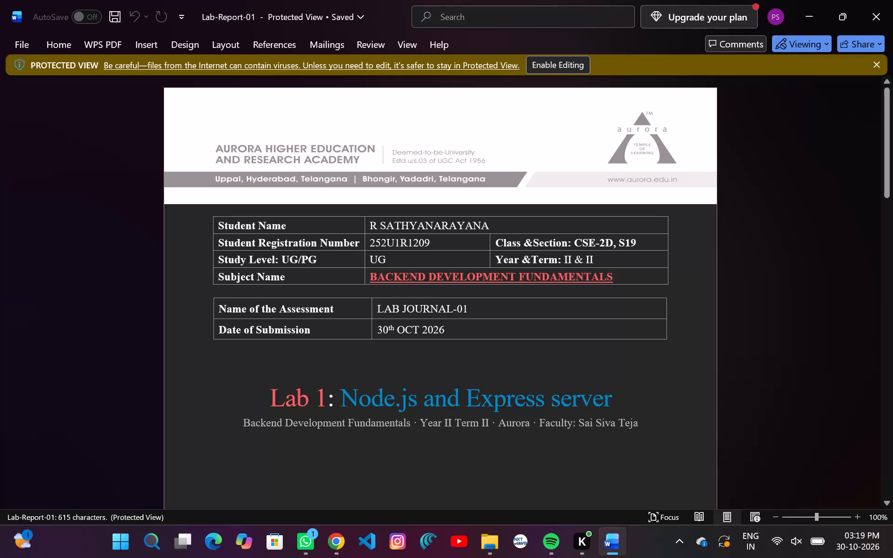
# Enable editing of the protected Lab-Report-01 document in Word.
pyautogui.click(490, 227)
pyautogui.press('BackSpace')
pyautogui.press('BackSpace')
pyautogui.press('BackSpace')
pyautogui.press('BackSpace')
pyautogui.press('BackSpace')
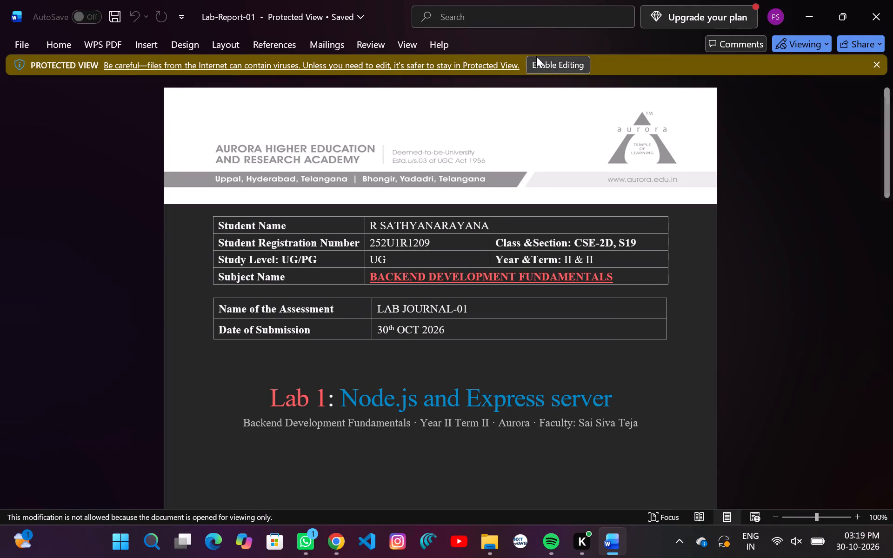
pyautogui.click(559, 66)
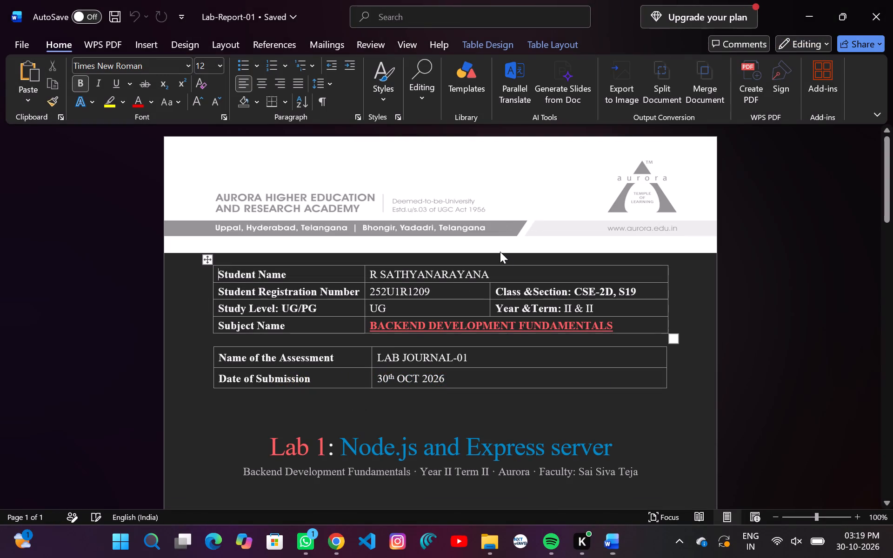
# Replace the name in the Student Name row of the details table with the submitting student's full name in capitals.
pyautogui.click(493, 268)
pyautogui.press('BackSpace')
pyautogui.press('BackSpace')
pyautogui.press('BackSpace')
pyautogui.press('BackSpace')
pyautogui.press('BackSpace')
pyautogui.press('BackSpace')
pyautogui.press('BackSpace')
pyautogui.press('BackSpace')
pyautogui.press('BackSpace')
pyautogui.press('BackSpace')
pyautogui.press('BackSpace')
pyautogui.press('BackSpace')
pyautogui.press('BackSpace')
pyautogui.press('BackSpace')
pyautogui.press('BackSpace')
pyautogui.press('BackSpace')
pyautogui.press('BackSpace')
pyautogui.press('BackSpace')
pyautogui.press('BackSpace')
pyautogui.press('BackSpace')
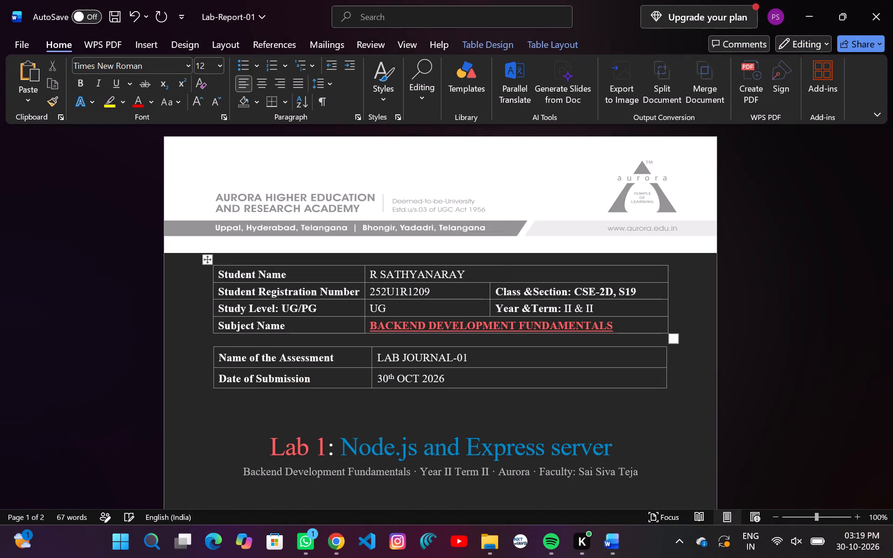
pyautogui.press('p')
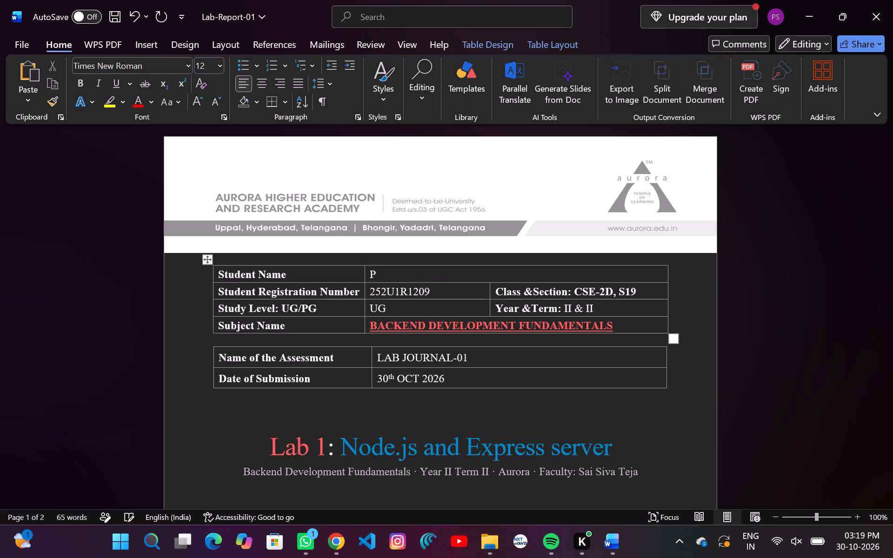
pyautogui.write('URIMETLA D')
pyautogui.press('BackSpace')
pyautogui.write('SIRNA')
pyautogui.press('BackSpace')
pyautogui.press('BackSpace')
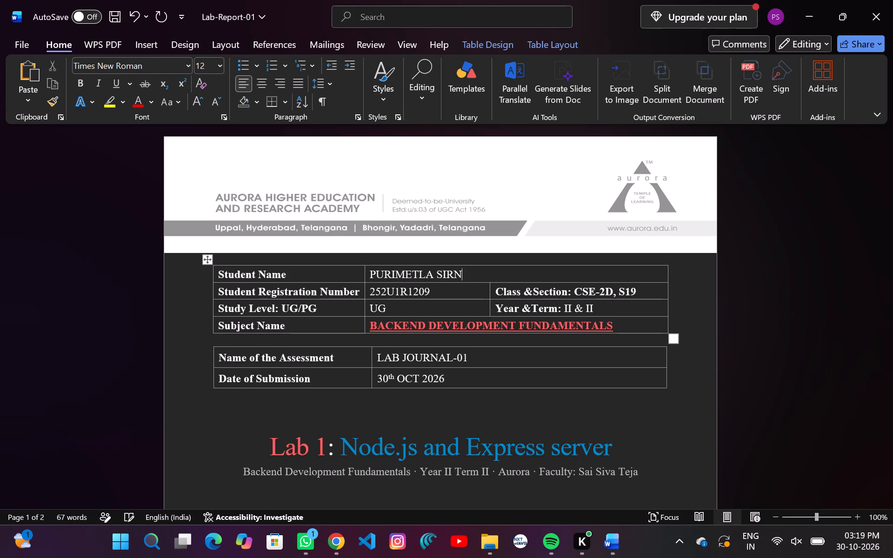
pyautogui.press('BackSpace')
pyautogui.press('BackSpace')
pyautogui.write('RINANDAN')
# Change the final digit of the Student Registration Number to match the submitting student's own number.
pyautogui.click(444, 296)
pyautogui.press('BackSpace')
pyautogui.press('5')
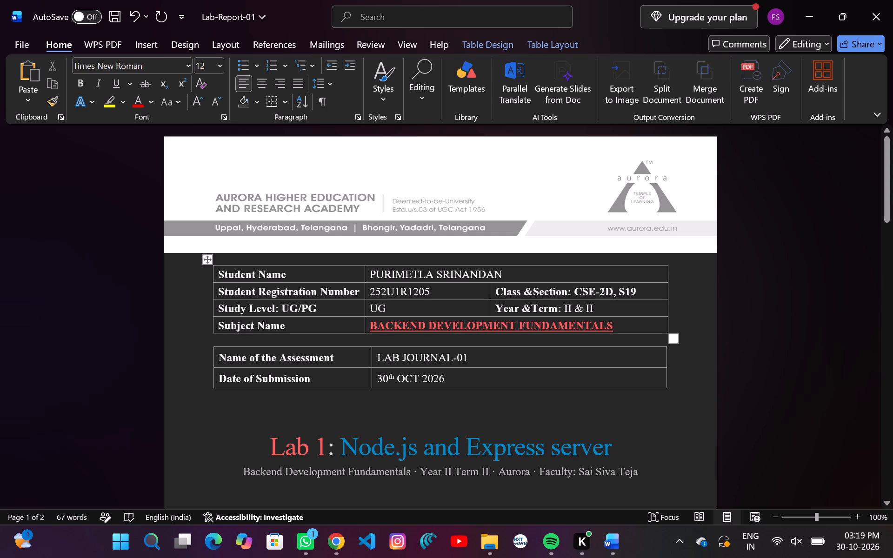
# Format the subject name BACKEND DEVELOPMENT FUNDAMENTALS in the theme's black text colour, without underline, at font size 11.
pyautogui.moveTo(620, 324); pyautogui.dragTo(373, 325)
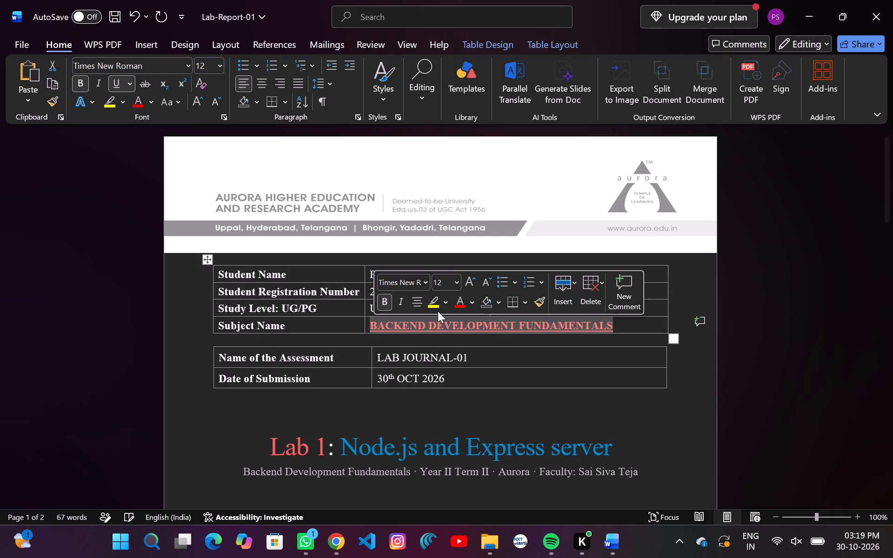
pyautogui.click(468, 303)
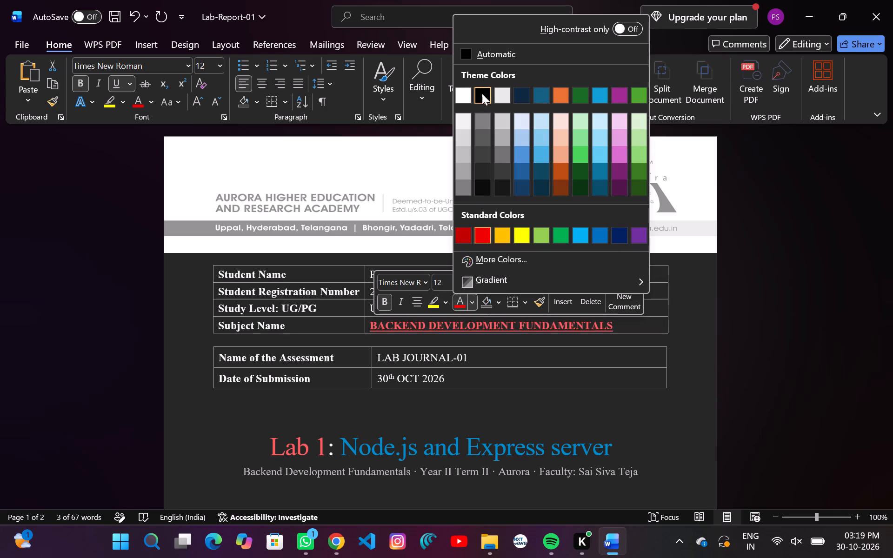
pyautogui.click(489, 98)
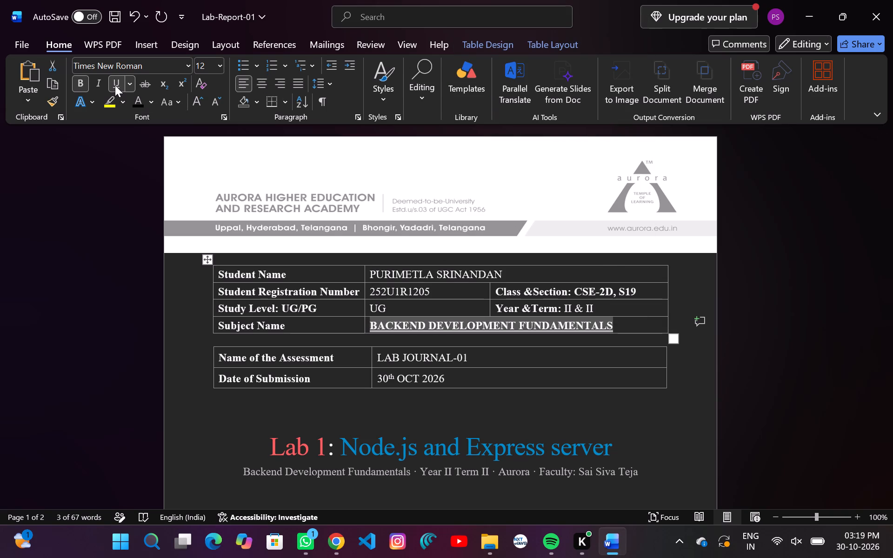
pyautogui.click(115, 85)
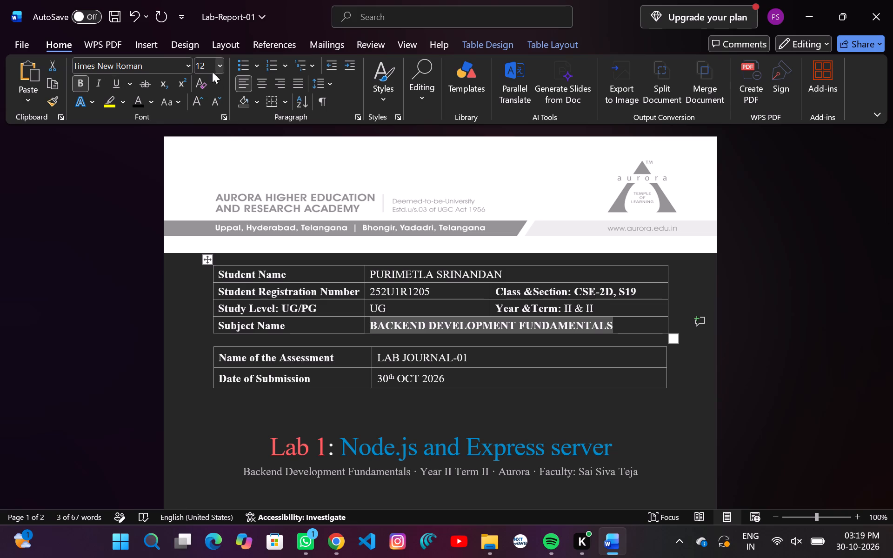
pyautogui.click(222, 66)
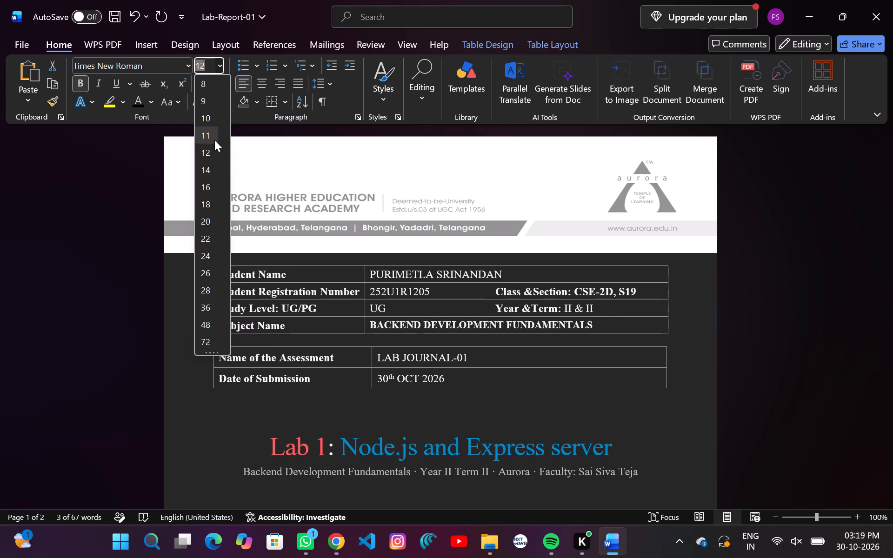
pyautogui.click(214, 140)
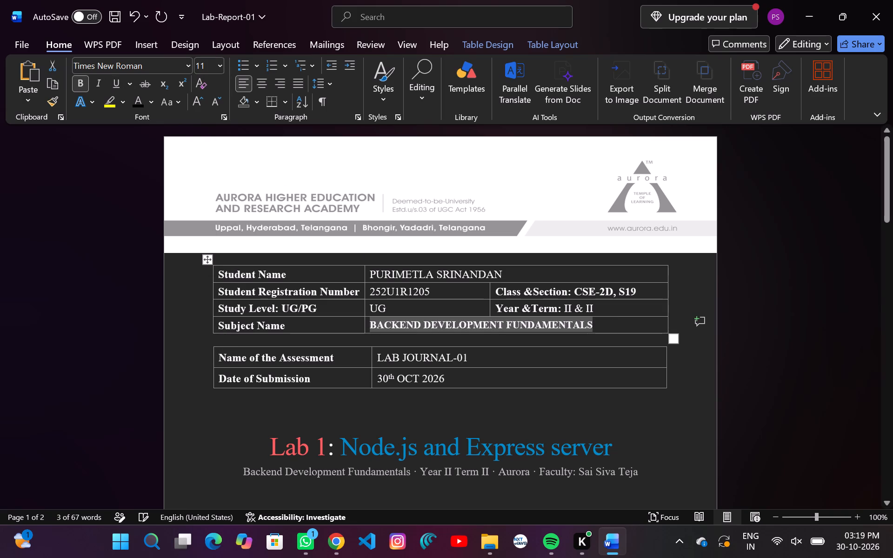
# Delete the blank lines between the faculty subtitle and the GitHub Repository line so the repository section moves up onto the first page.
pyautogui.click(445, 415)
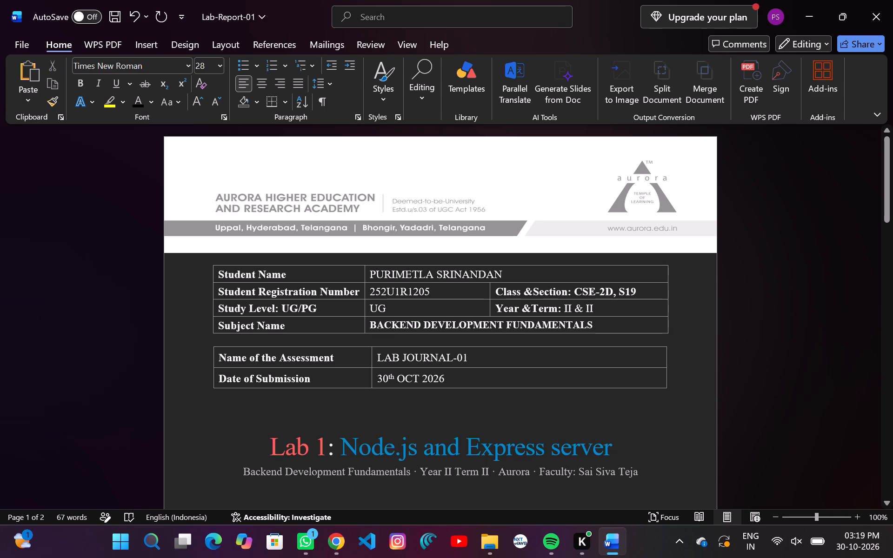
pyautogui.scroll(-4, 506, 439)
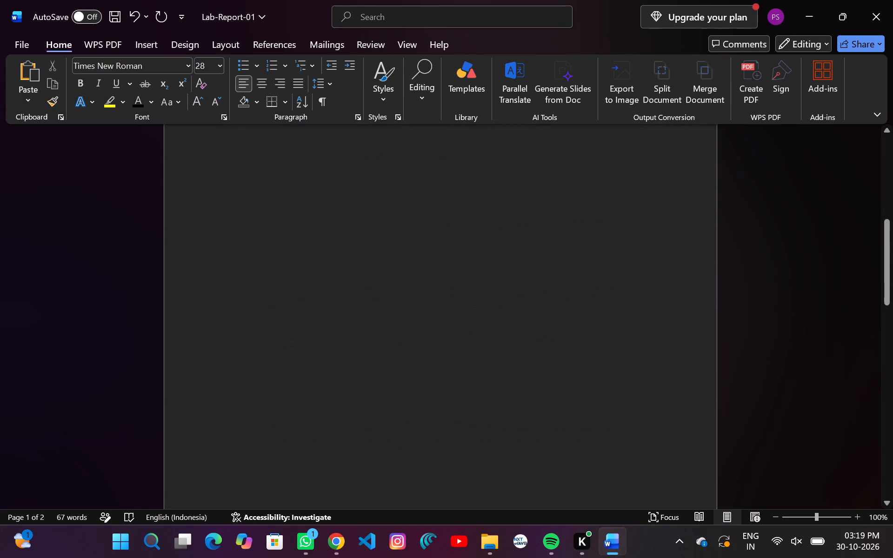
pyautogui.scroll(-3, 506, 439)
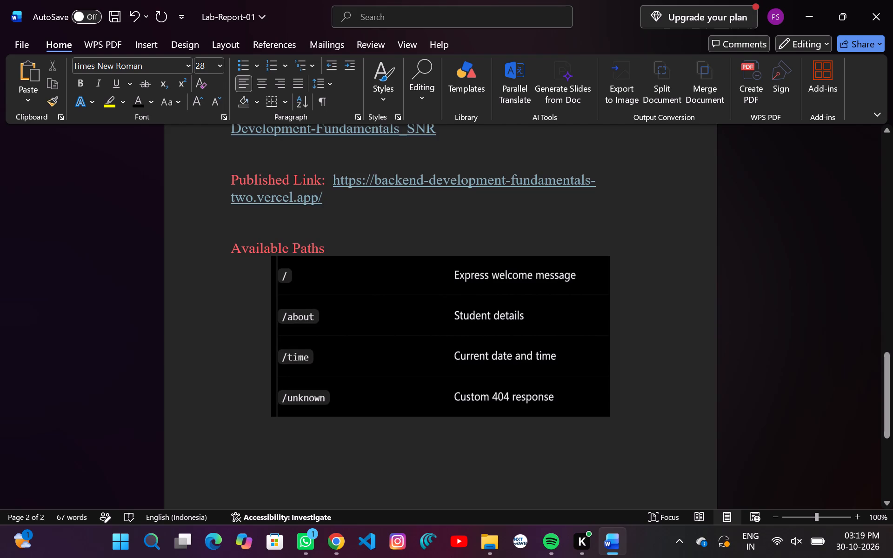
pyautogui.scroll(1, 506, 439)
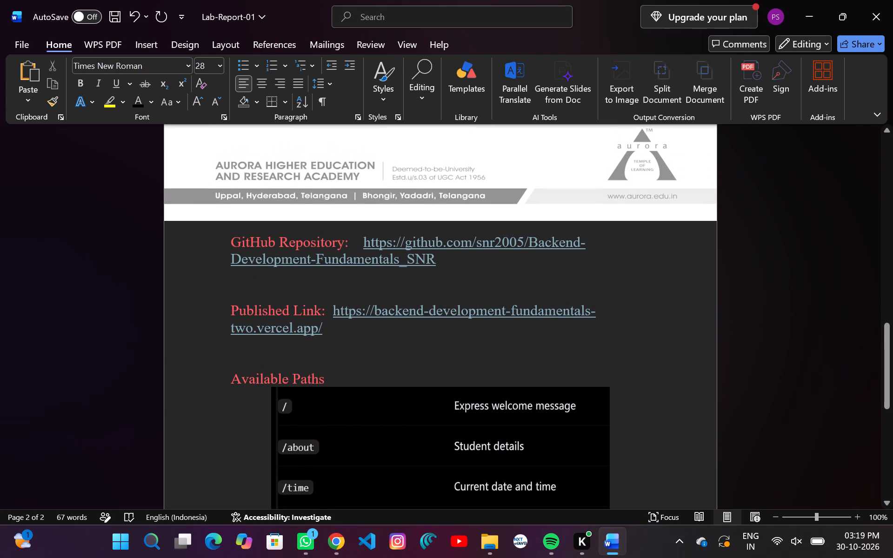
pyautogui.scroll(5, 506, 439)
pyautogui.scroll(-1, 506, 439)
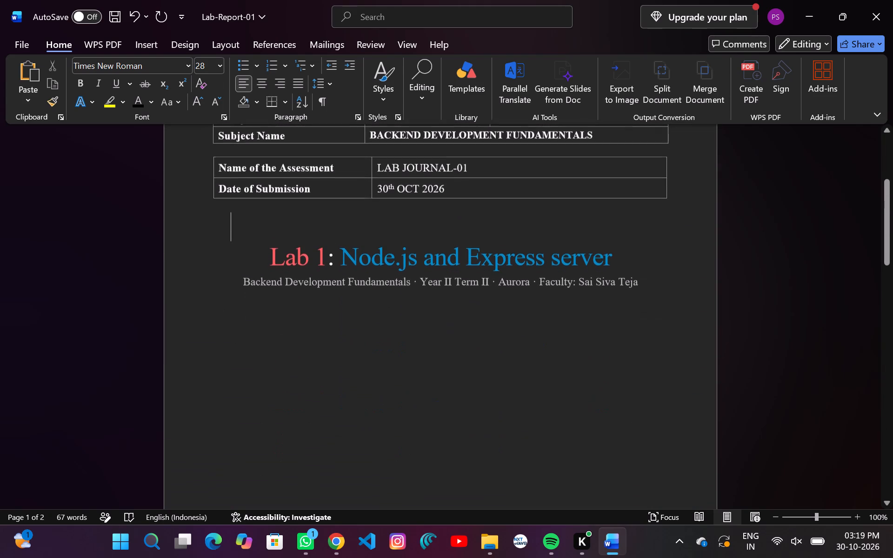
pyautogui.click(595, 282)
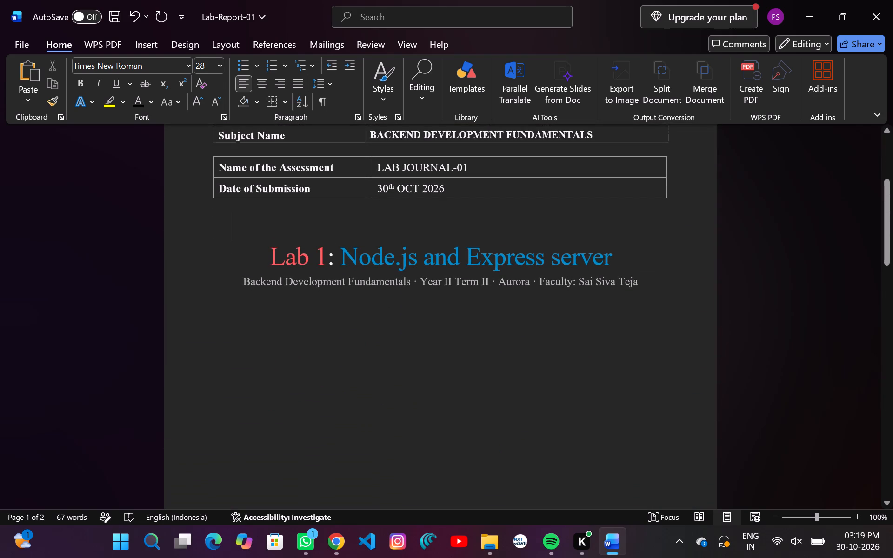
pyautogui.click(648, 284)
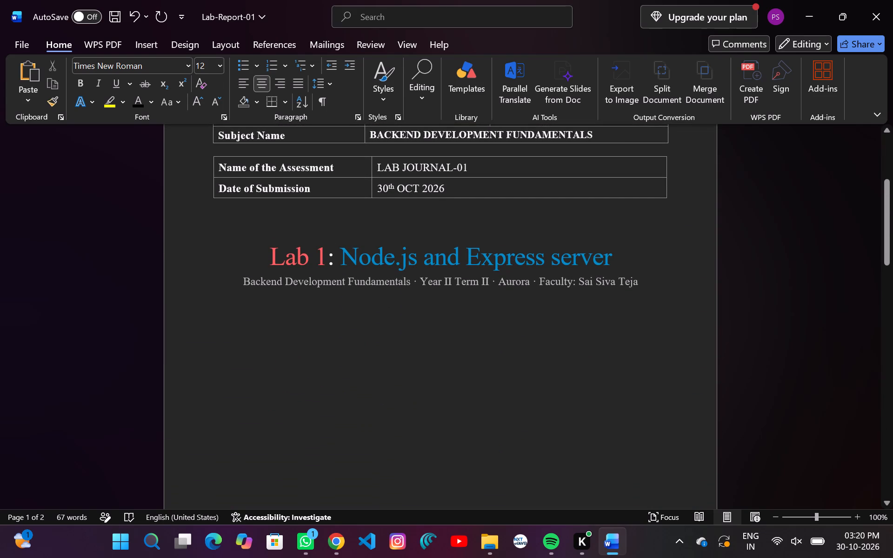
pyautogui.press('Delete')
pyautogui.press('Delete')
pyautogui.press('Delete')
pyautogui.press('Delete')
pyautogui.press('Delete')
pyautogui.press('Delete')
pyautogui.press('Delete')
pyautogui.press('Delete')
pyautogui.press('Delete')
pyautogui.press('Delete')
pyautogui.scroll(-5, 522, 325)
pyautogui.scroll(2, 522, 325)
pyautogui.press('Delete')
pyautogui.press('Delete')
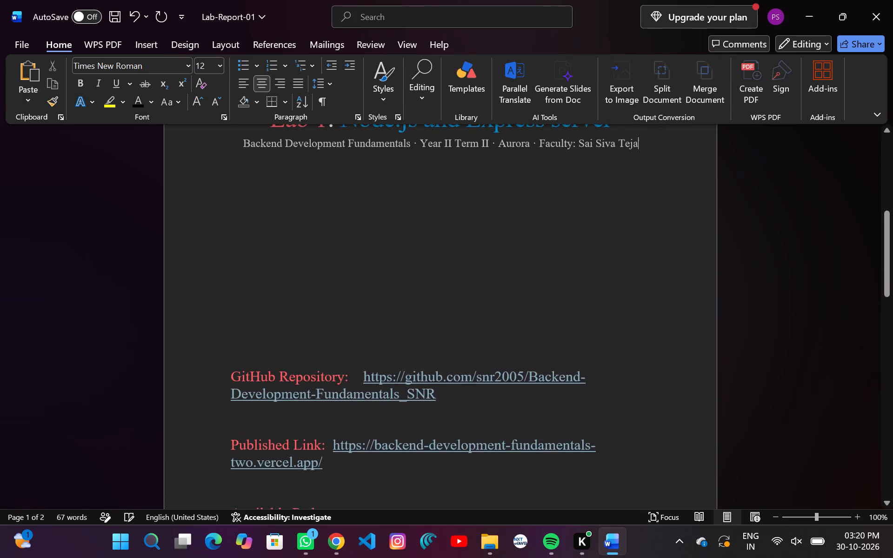
pyautogui.press('Delete')
pyautogui.press('Delete')
pyautogui.press('Delete')
pyautogui.press('Delete')
pyautogui.press('Delete')
pyautogui.press('Delete')
pyautogui.press('Delete')
pyautogui.press('Delete')
pyautogui.press('Delete')
pyautogui.press('Delete')
pyautogui.press('Delete')
pyautogui.press('Delete')
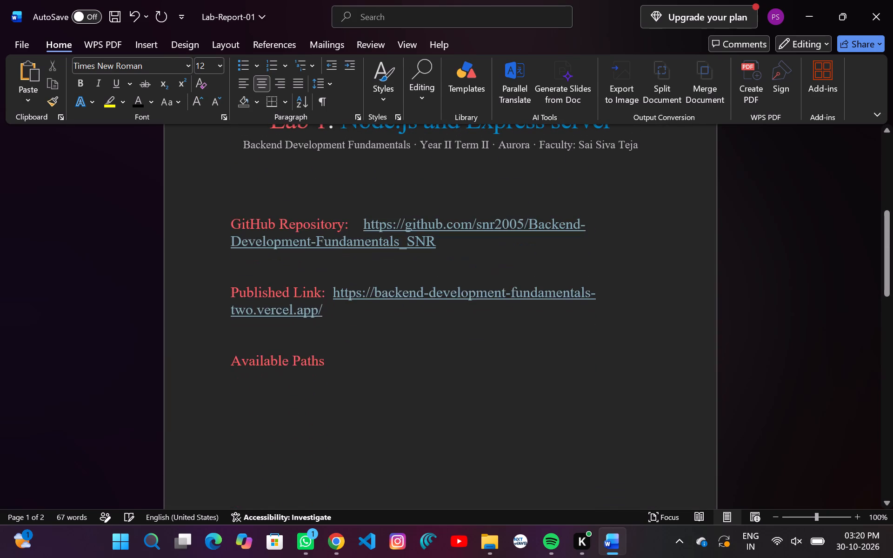
# Delete one more blank line below the faculty subtitle so the Available Paths image moves up onto the first page.
pyautogui.press('Delete')
# Replace the GitHub Repository link with the student's own BDF-LAB-1 repository URL from the clipboard history, kept as a hyperlink.
pyautogui.scroll(1, 502, 263)
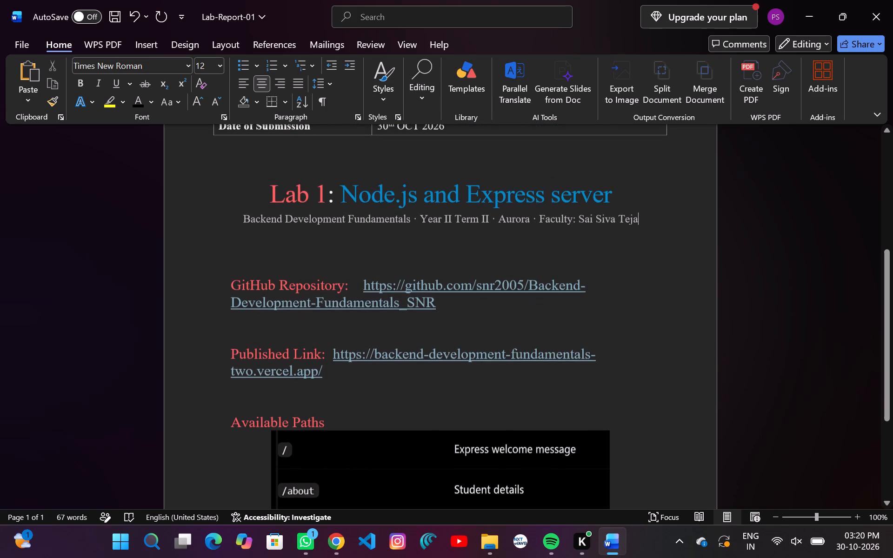
pyautogui.moveTo(456, 299); pyautogui.dragTo(381, 278)
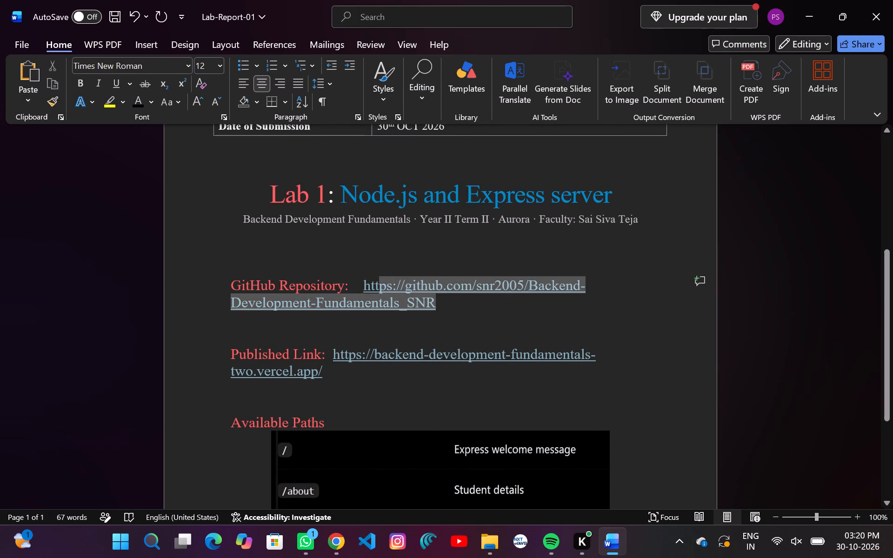
pyautogui.moveTo(381, 278); pyautogui.dragTo(366, 283)
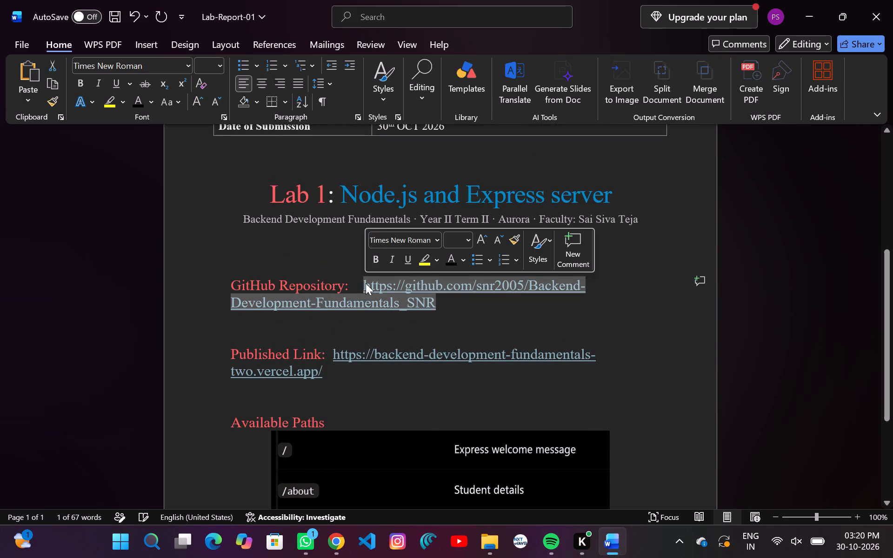
pyautogui.press('BackSpace')
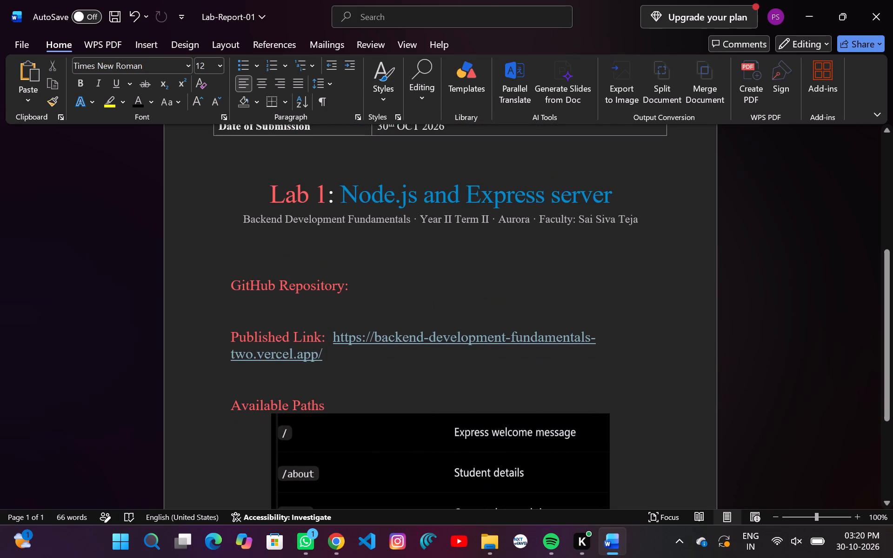
pyautogui.press('super+v')
pyautogui.click(432, 277)
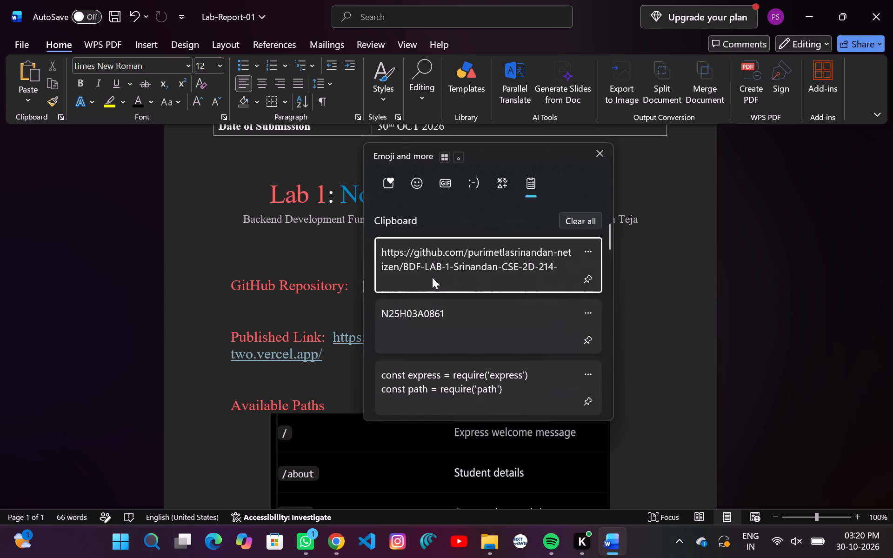
pyautogui.hotkey('ctrl', 'v')
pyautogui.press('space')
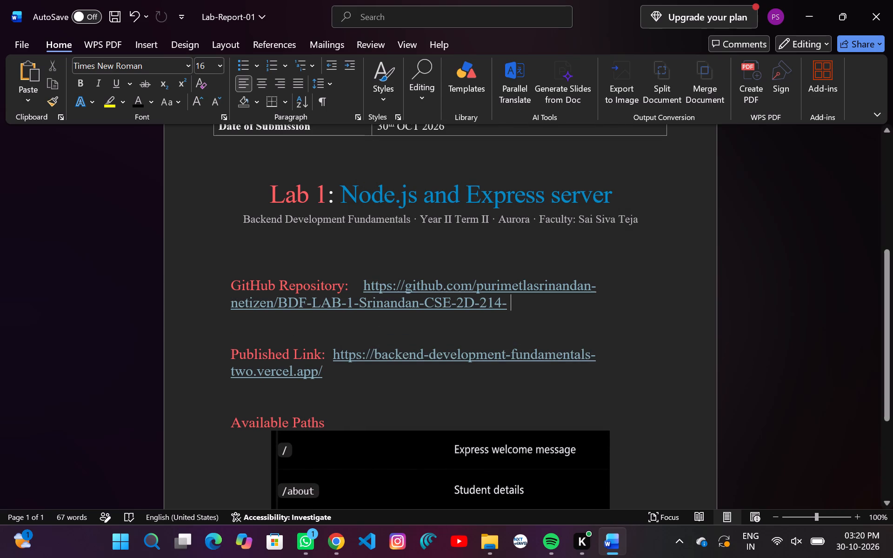
# Delete the existing URL after the Published Link label, keeping the label itself.
pyautogui.moveTo(331, 378); pyautogui.dragTo(337, 359)
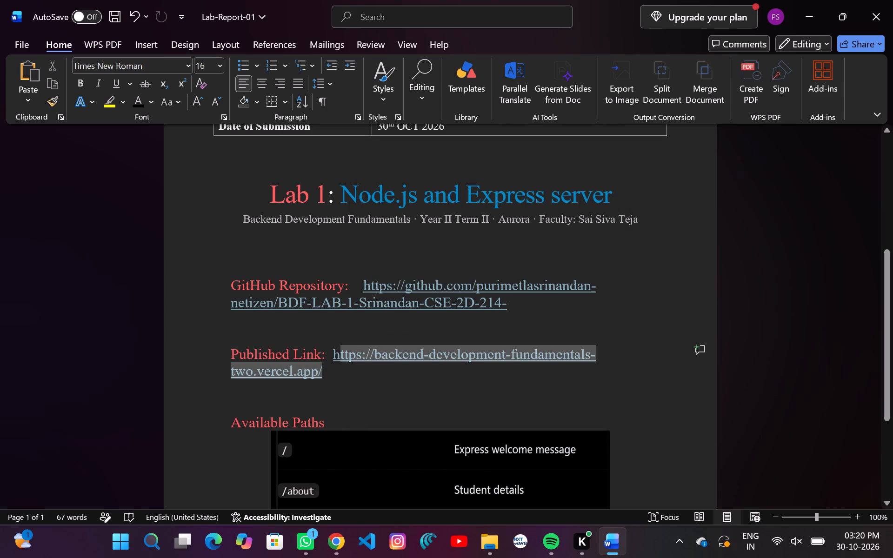
pyautogui.moveTo(337, 359); pyautogui.dragTo(333, 356)
pyautogui.press('BackSpace')
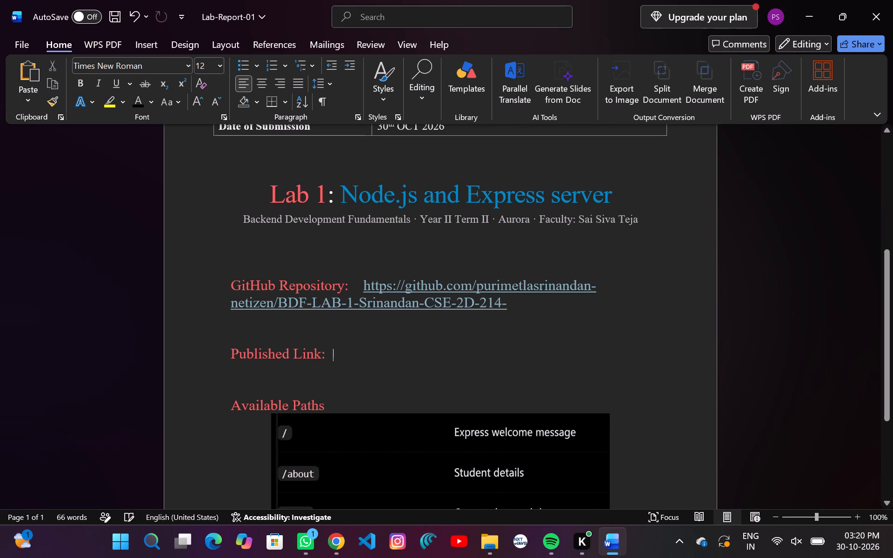
# Switch to Chrome, where the backend-lab-1 GitHub repository is open.
pyautogui.click(349, 450)
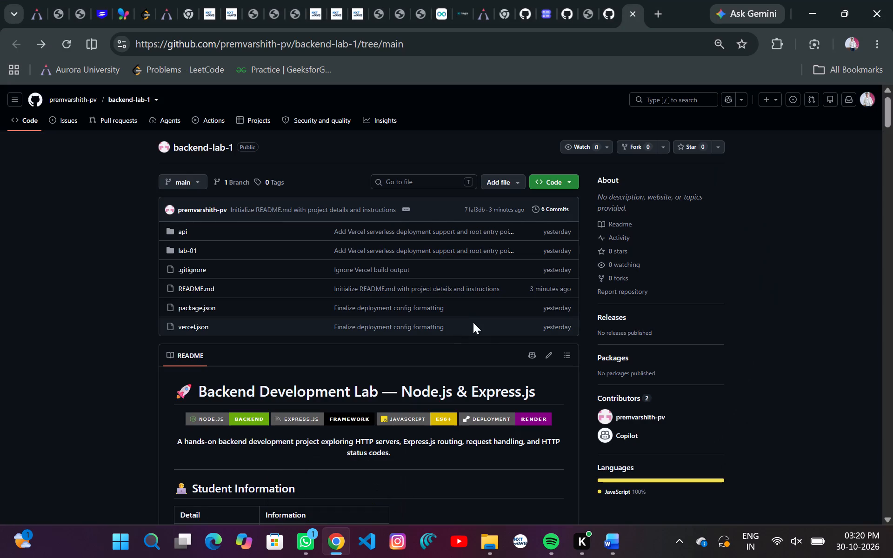
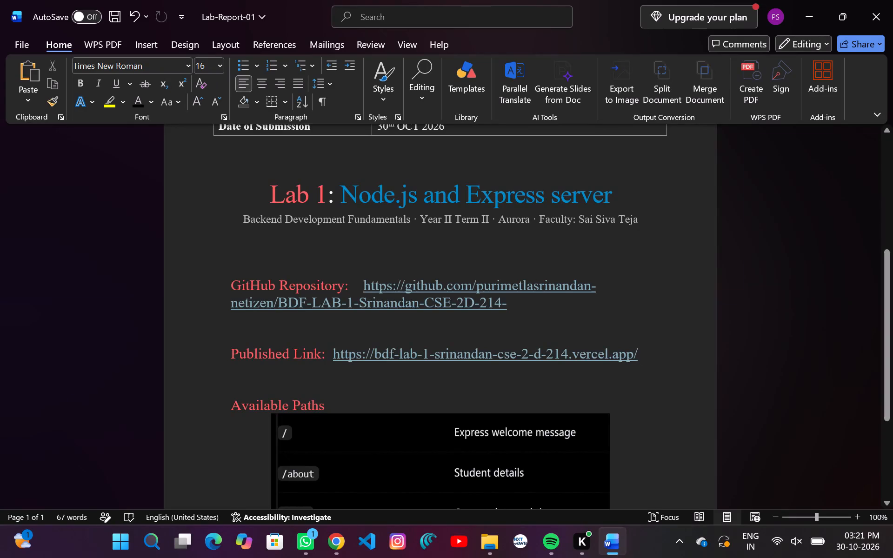
# Review the whole lab report page, from the letterhead and details tables to the Available Paths image.
pyautogui.scroll(1, 551, 277)
pyautogui.scroll(-1, 551, 277)
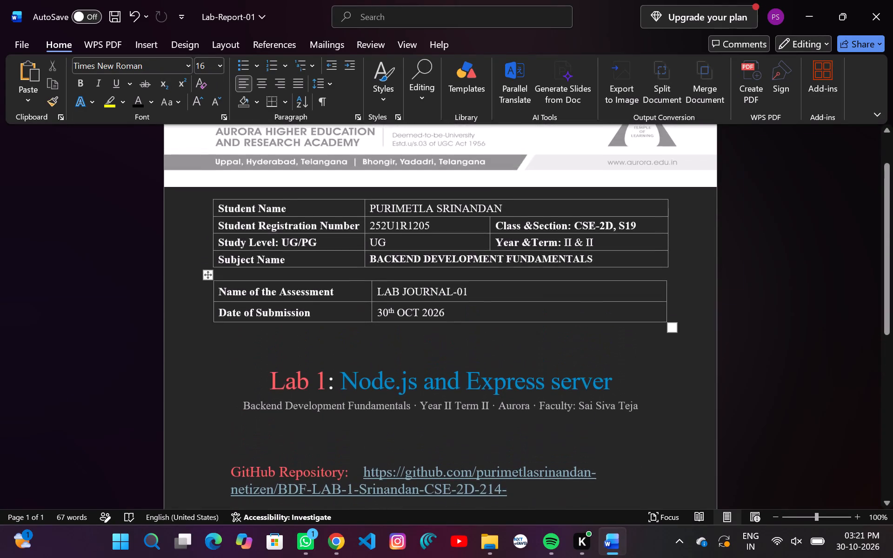
pyautogui.scroll(-1, 551, 277)
pyautogui.scroll(1, 551, 277)
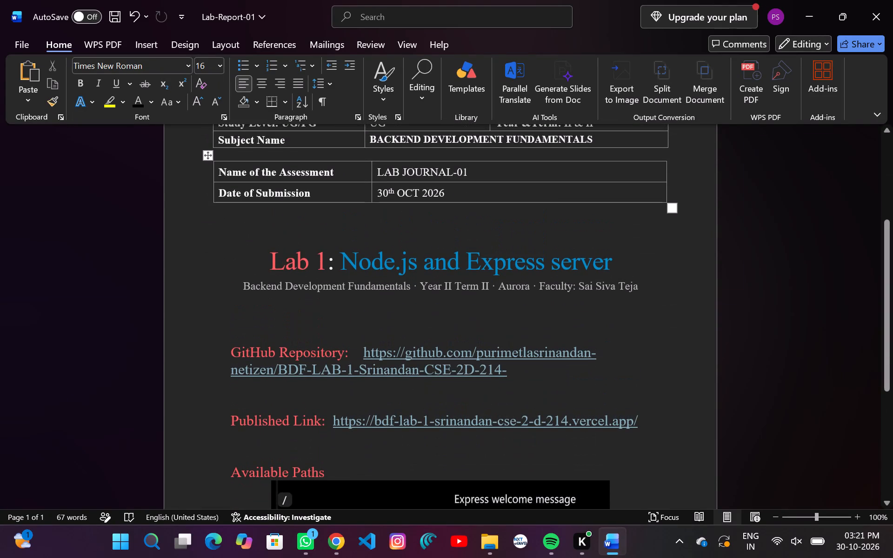
pyautogui.scroll(-4, 551, 277)
pyautogui.scroll(1, 551, 277)
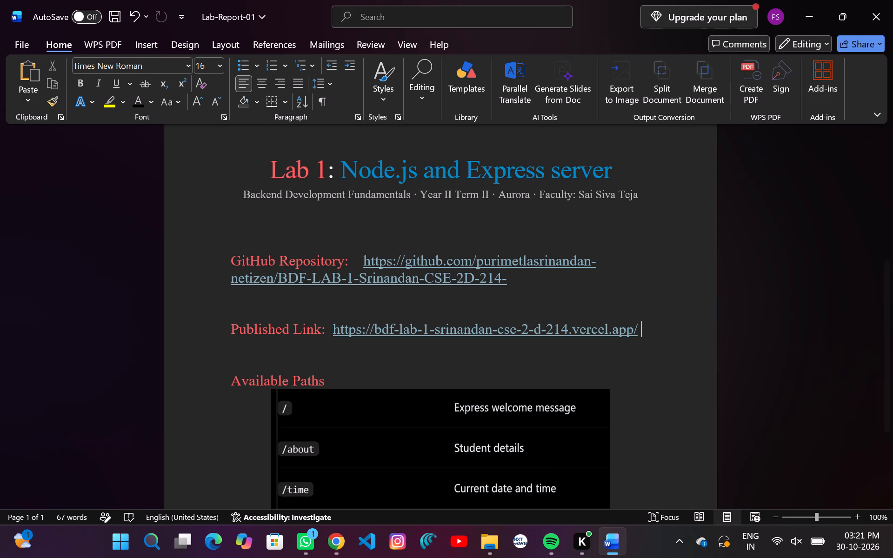
pyautogui.scroll(4, 506, 200)
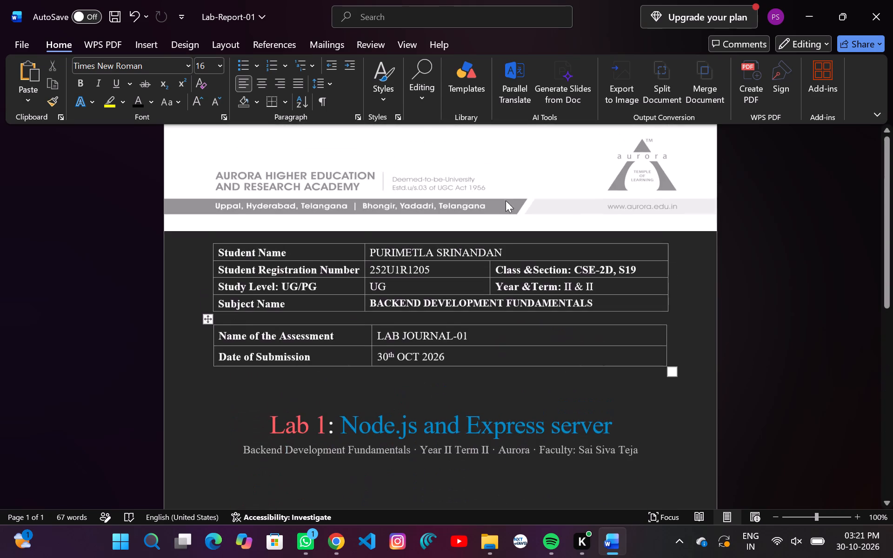
pyautogui.scroll(2, 506, 200)
pyautogui.scroll(-1, 506, 200)
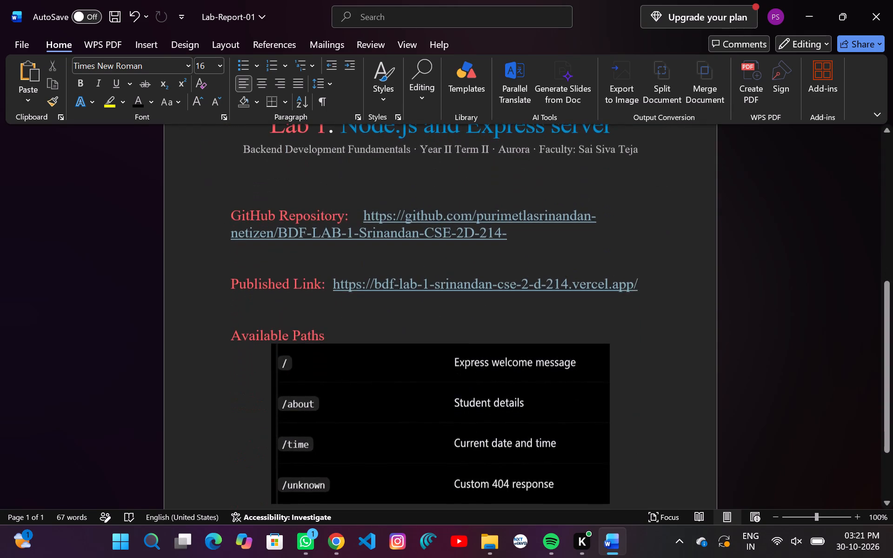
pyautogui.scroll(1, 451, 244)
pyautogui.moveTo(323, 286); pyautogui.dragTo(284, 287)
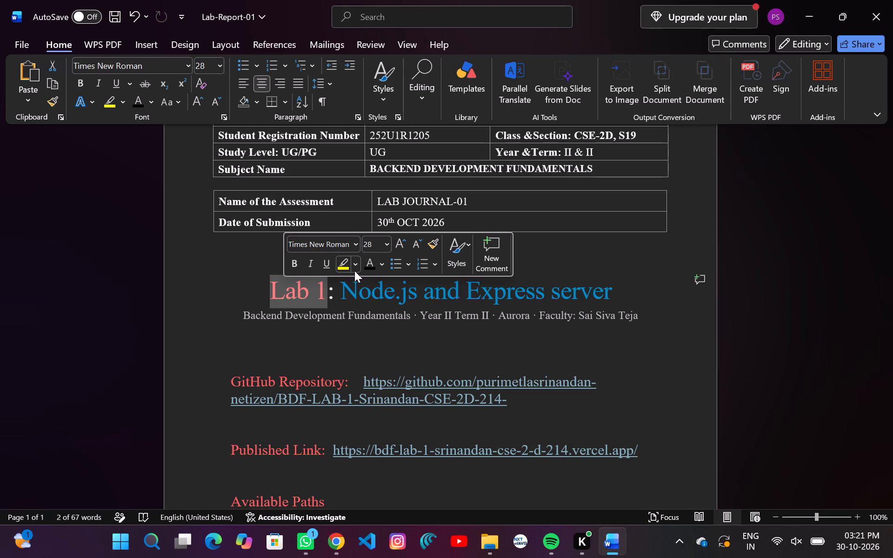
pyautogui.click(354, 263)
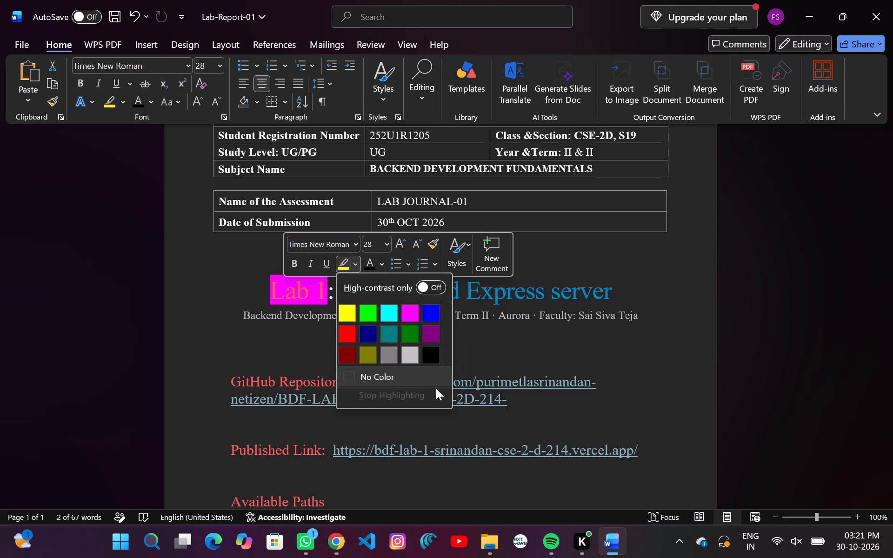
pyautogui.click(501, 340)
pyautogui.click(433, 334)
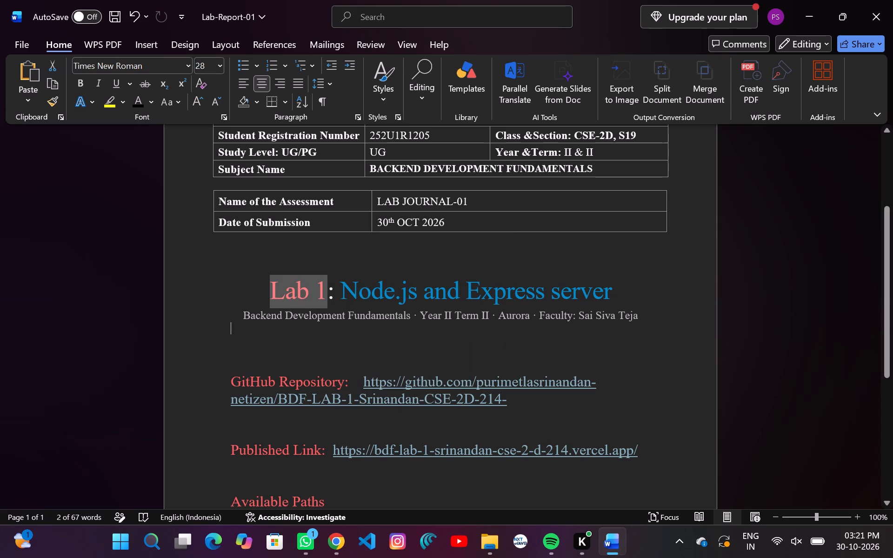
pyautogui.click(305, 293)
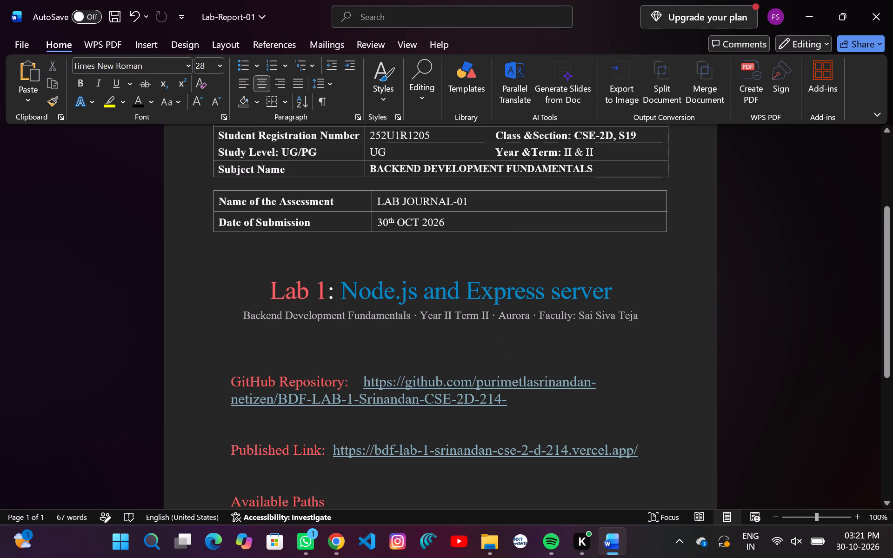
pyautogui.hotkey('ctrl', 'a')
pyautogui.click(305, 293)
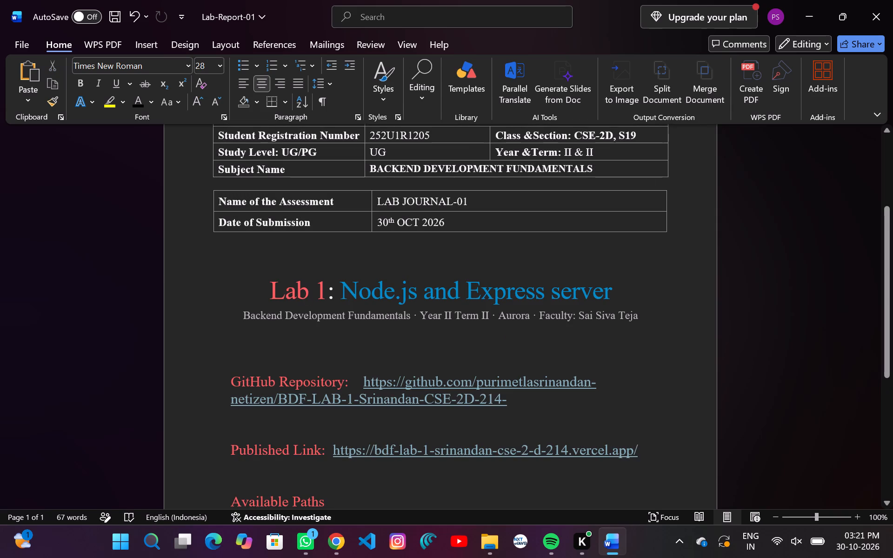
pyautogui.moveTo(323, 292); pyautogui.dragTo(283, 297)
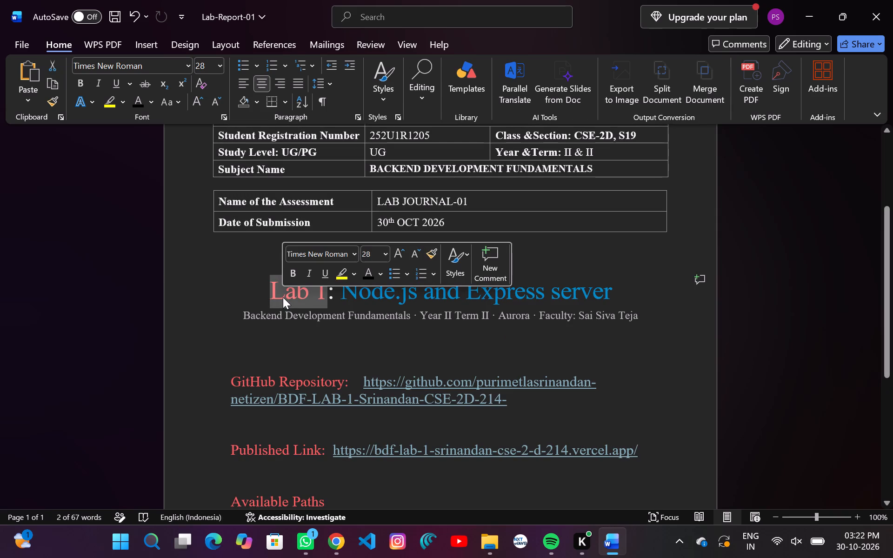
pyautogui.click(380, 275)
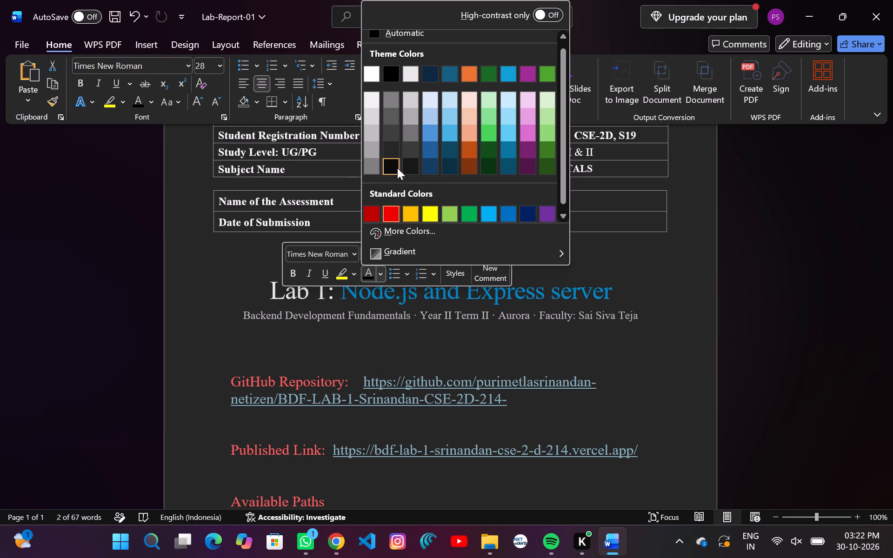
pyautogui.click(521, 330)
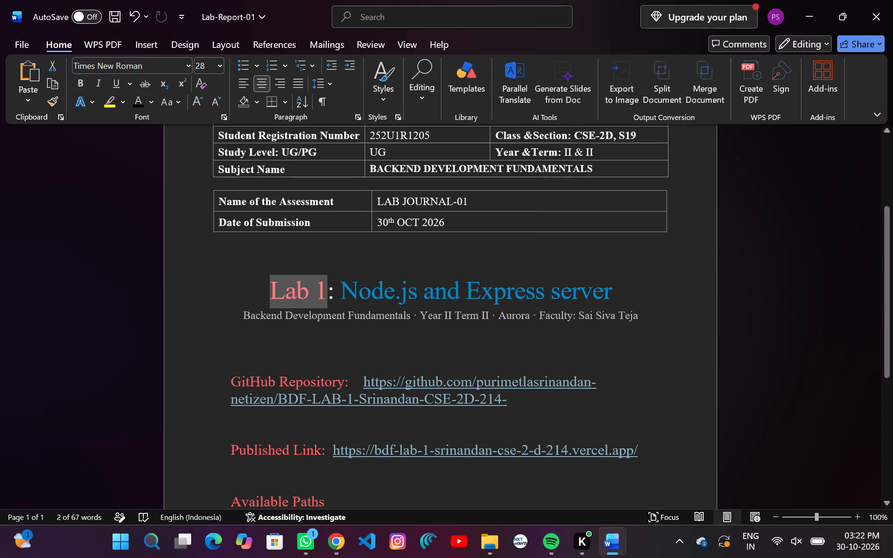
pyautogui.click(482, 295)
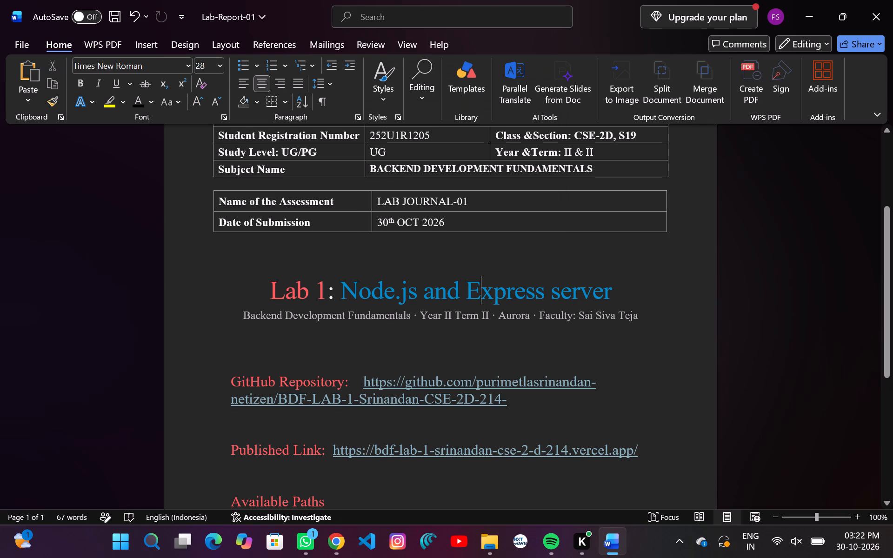
# Recolour the entire title line "Lab 1: Node.js and Express server" in the black text colour used for the subject name.
pyautogui.moveTo(615, 292); pyautogui.dragTo(282, 285)
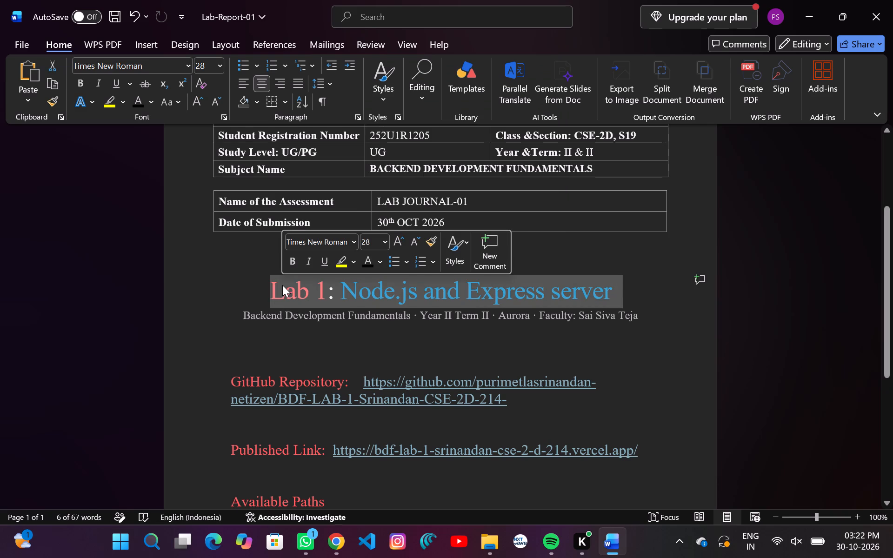
pyautogui.click(370, 257)
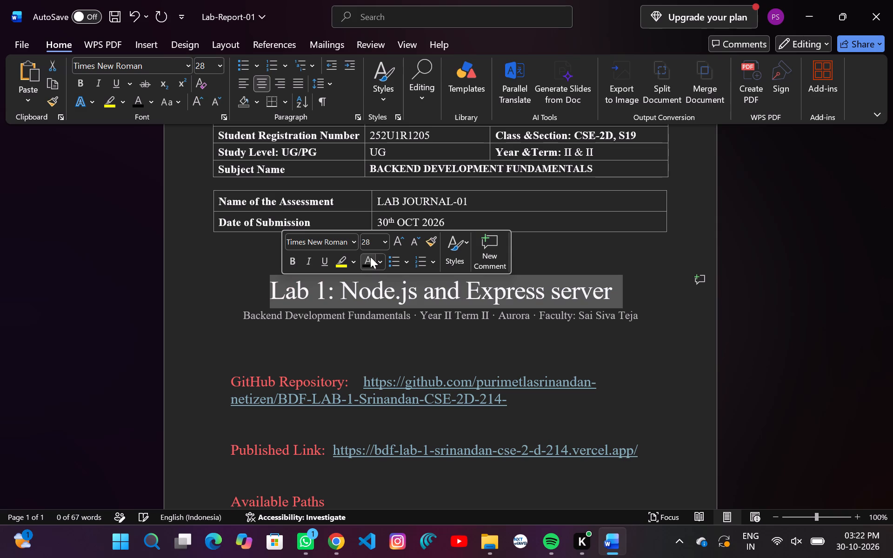
pyautogui.click(398, 369)
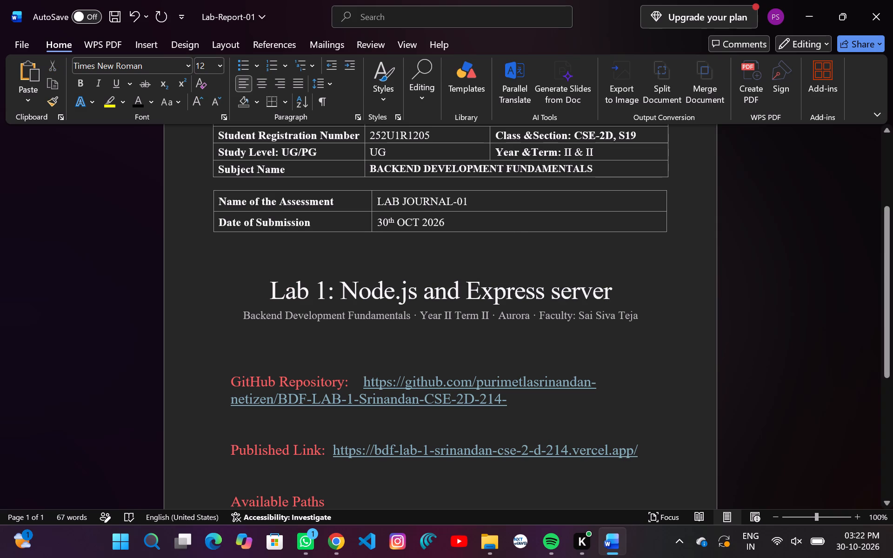
# Apply the same black text colour to the "GitHub Repository:" label, including its colon, leaving out the link.
pyautogui.click(345, 379)
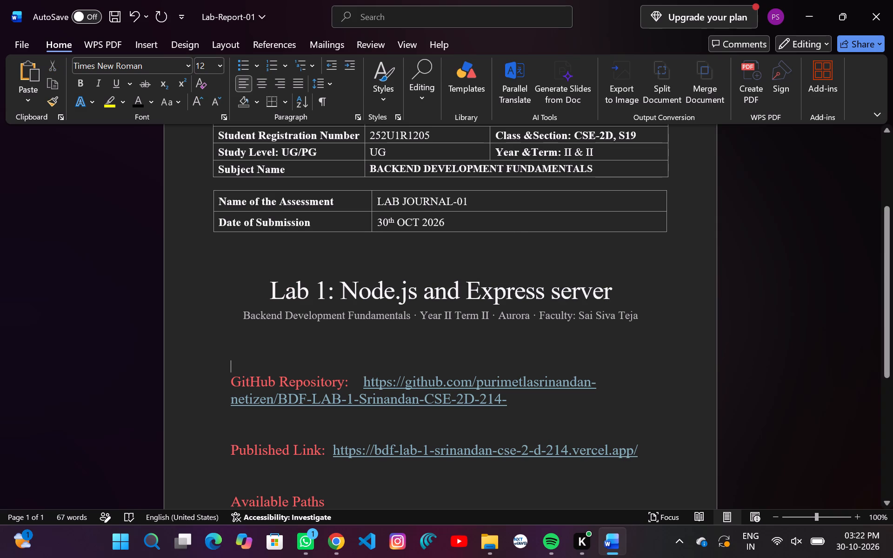
pyautogui.click(352, 383)
pyautogui.click(348, 381)
pyautogui.moveTo(342, 387); pyautogui.dragTo(230, 373)
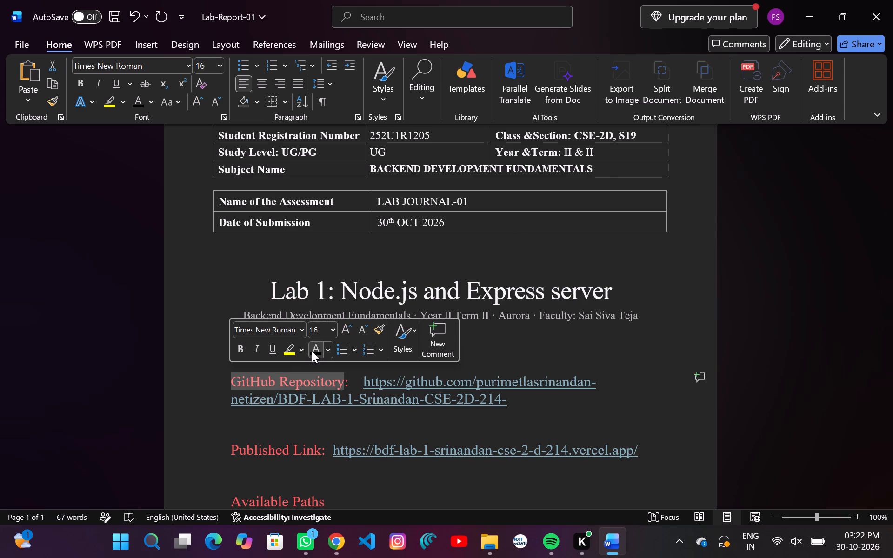
pyautogui.click(315, 351)
pyautogui.click(354, 383)
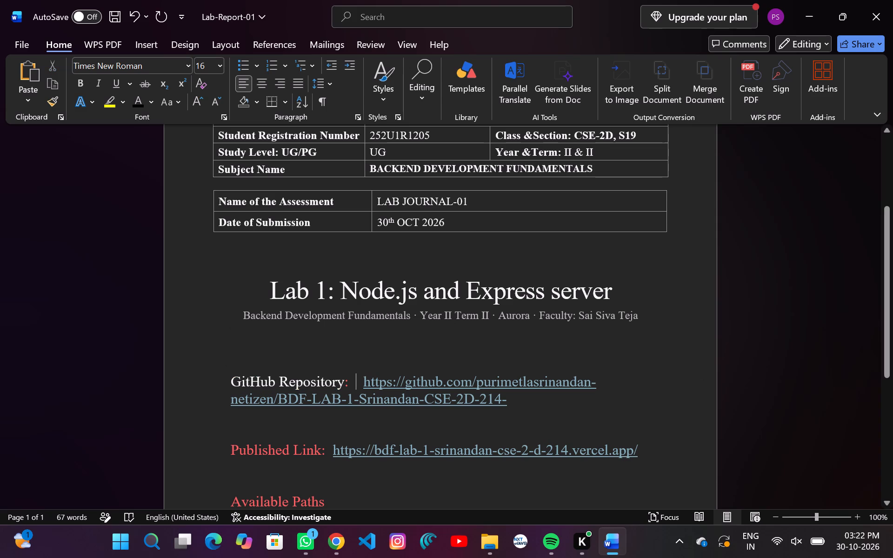
pyautogui.click(350, 384)
pyautogui.moveTo(350, 384); pyautogui.dragTo(345, 384)
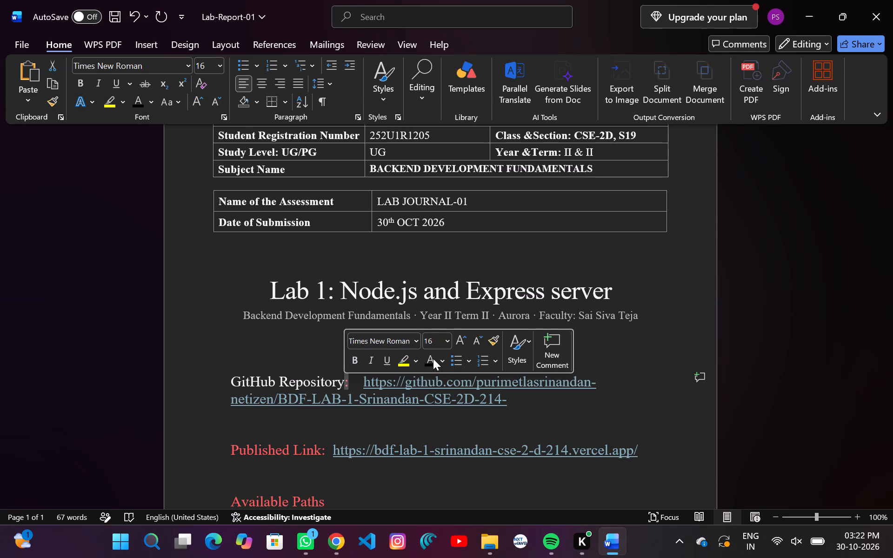
pyautogui.click(425, 359)
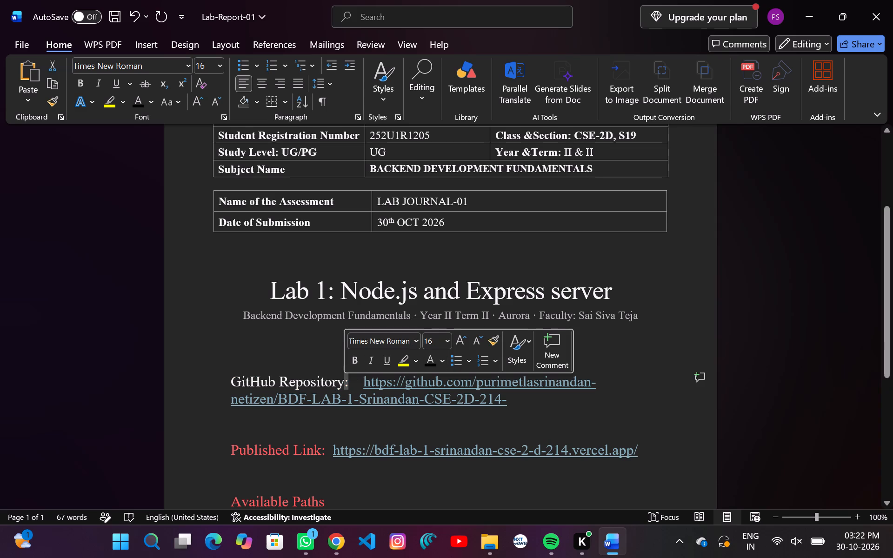
# Apply the same black text colour to the "Published Link:" label in front of the Vercel link.
pyautogui.moveTo(327, 451); pyautogui.dragTo(240, 450)
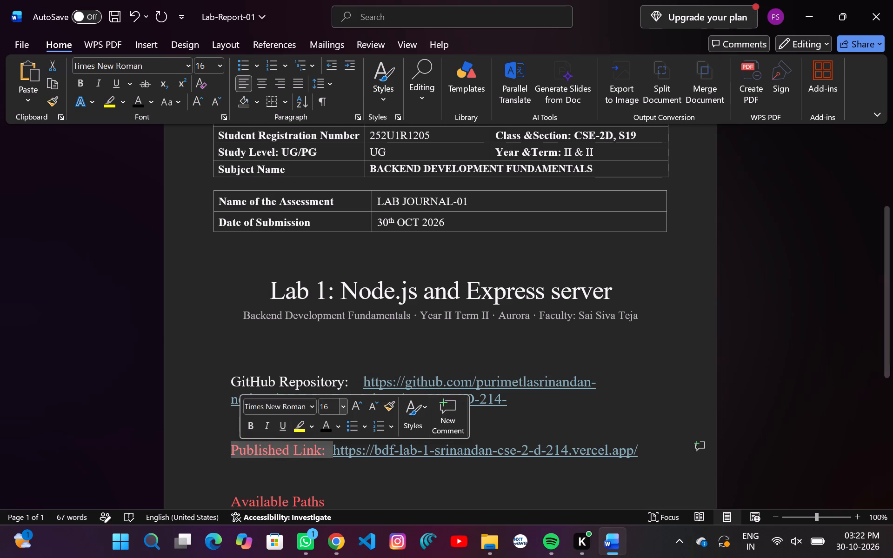
pyautogui.click(324, 425)
pyautogui.click(344, 462)
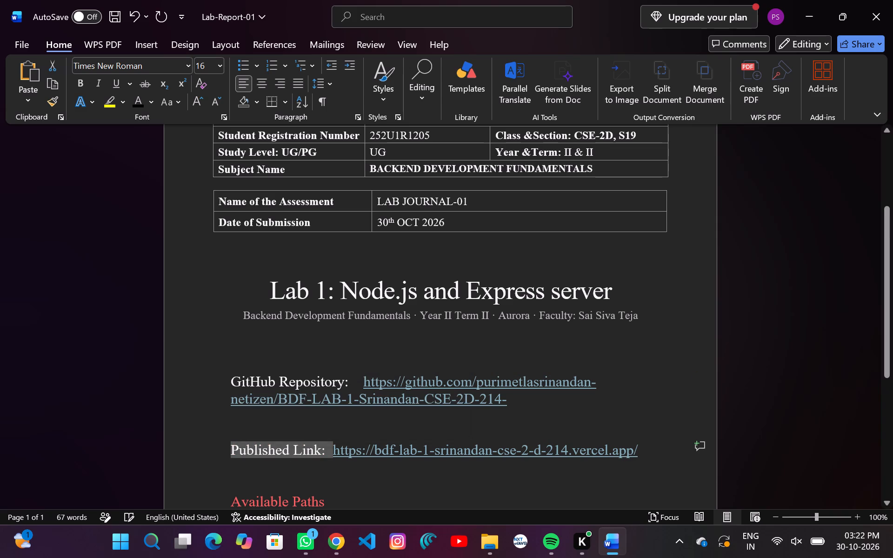
# Apply the same black text colour to the "Available Paths" heading above the routes image.
pyautogui.scroll(-1, 344, 462)
pyautogui.moveTo(345, 340); pyautogui.dragTo(274, 334)
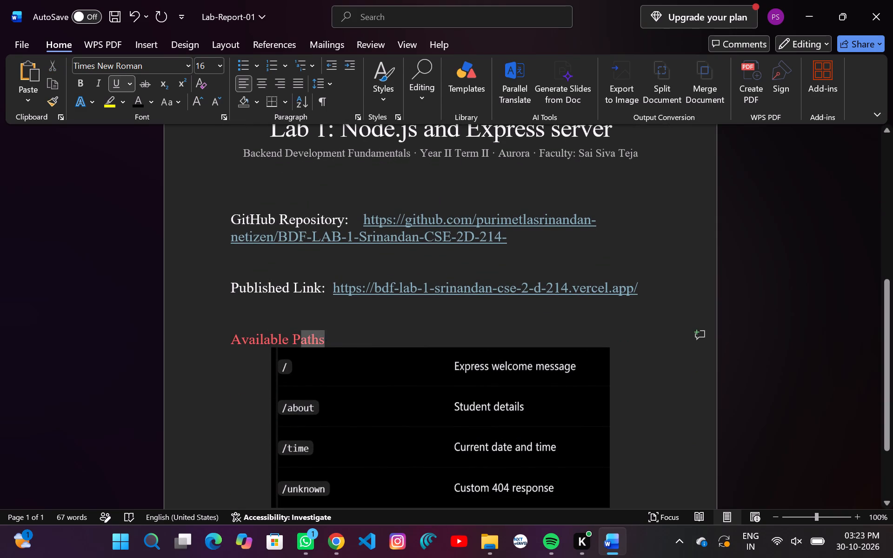
pyautogui.moveTo(274, 334); pyautogui.dragTo(223, 337)
pyautogui.click(302, 313)
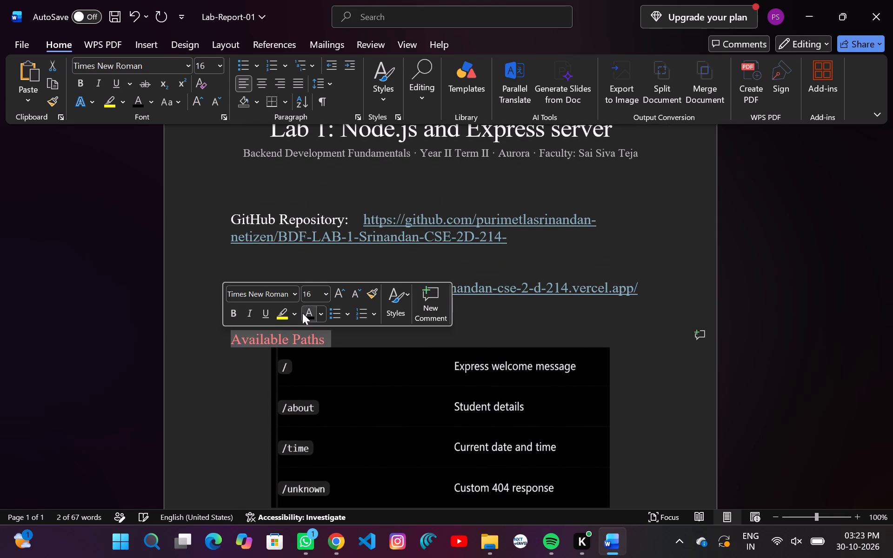
pyautogui.click(532, 317)
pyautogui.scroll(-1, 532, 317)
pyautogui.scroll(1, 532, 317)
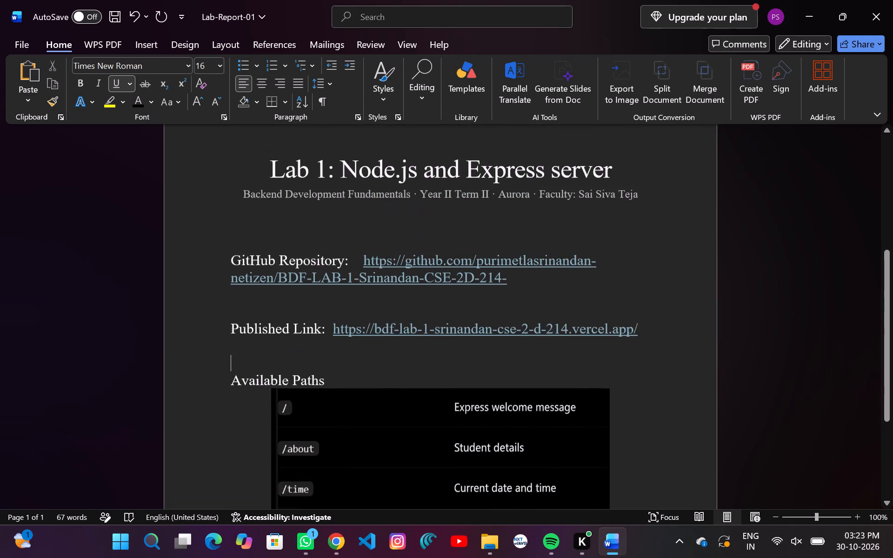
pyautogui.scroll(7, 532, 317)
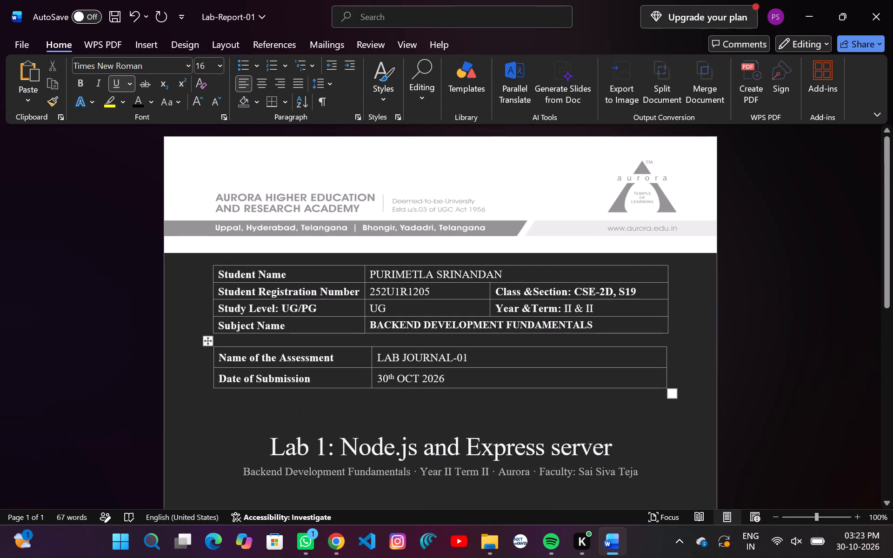
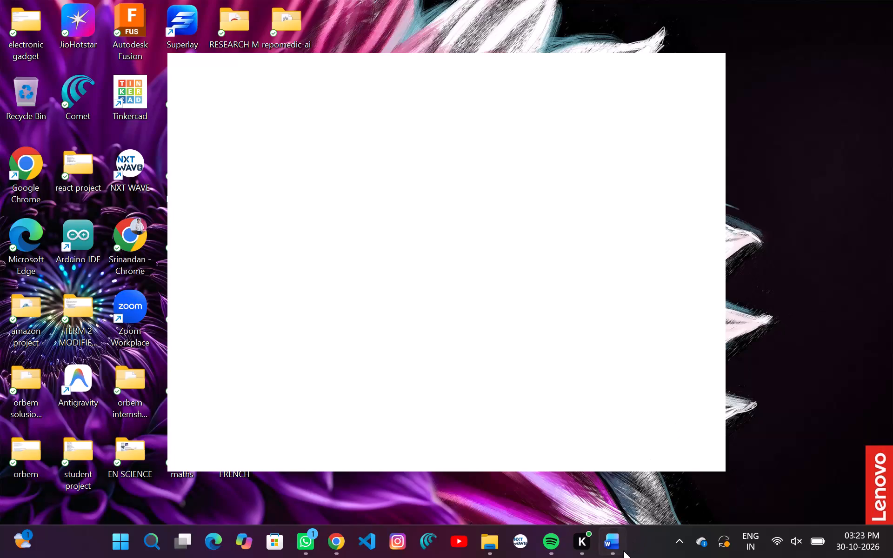
# Switch to Word and bring the Lab-Report-01 document to the foreground.
pyautogui.click(618, 549)
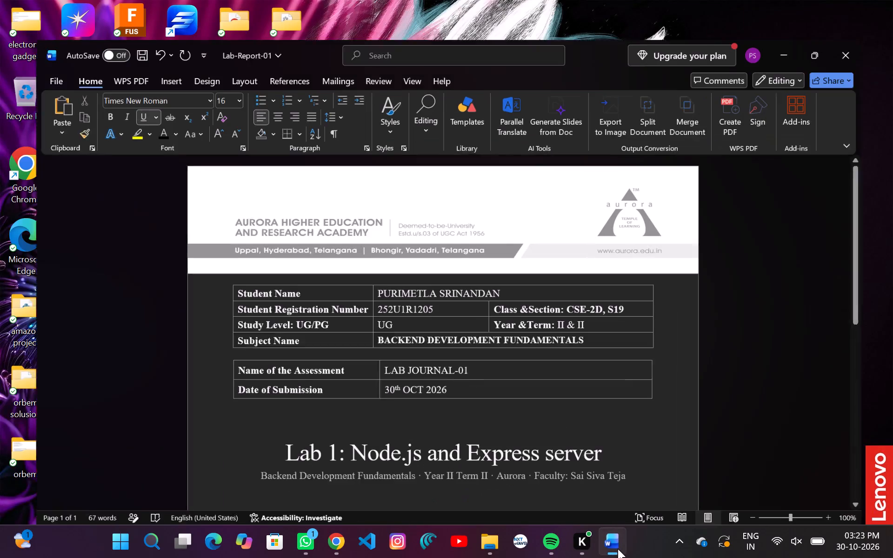
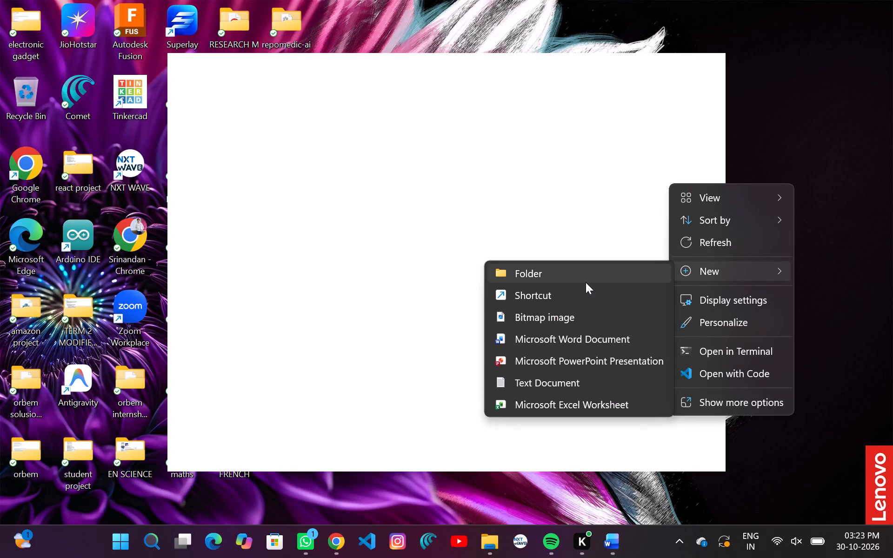
# Create a new folder on the desktop named BDF.
pyautogui.click(584, 279)
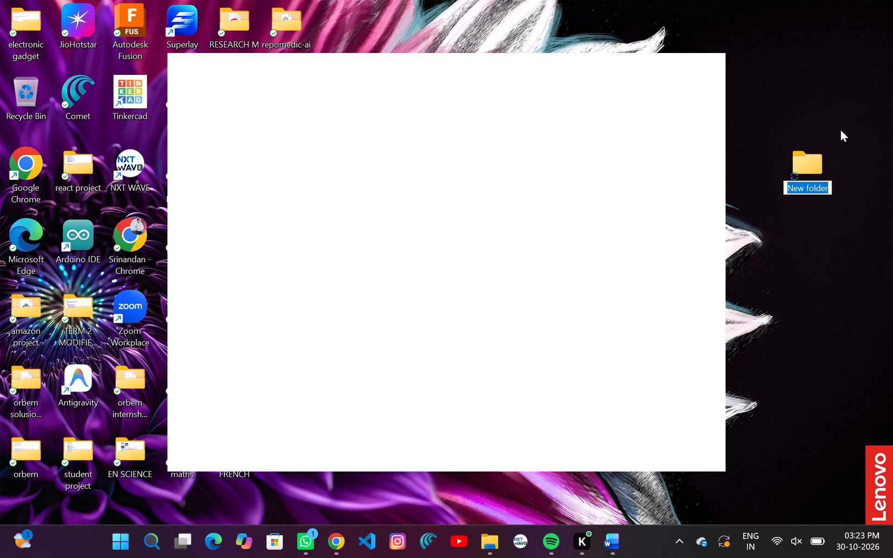
pyautogui.press('BackSpace')
pyautogui.write('BDF')
pyautogui.press('Return')
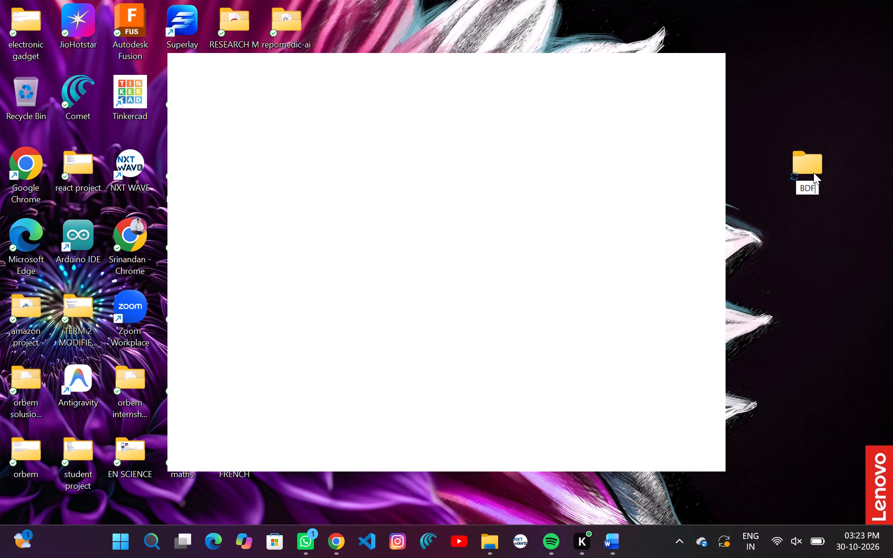
pyautogui.press('space')
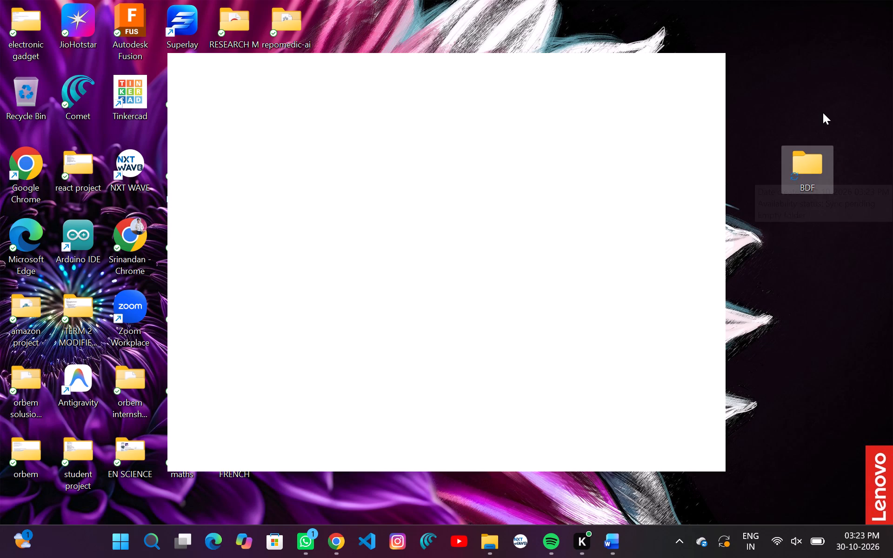
pyautogui.click(823, 113)
pyautogui.click(811, 156)
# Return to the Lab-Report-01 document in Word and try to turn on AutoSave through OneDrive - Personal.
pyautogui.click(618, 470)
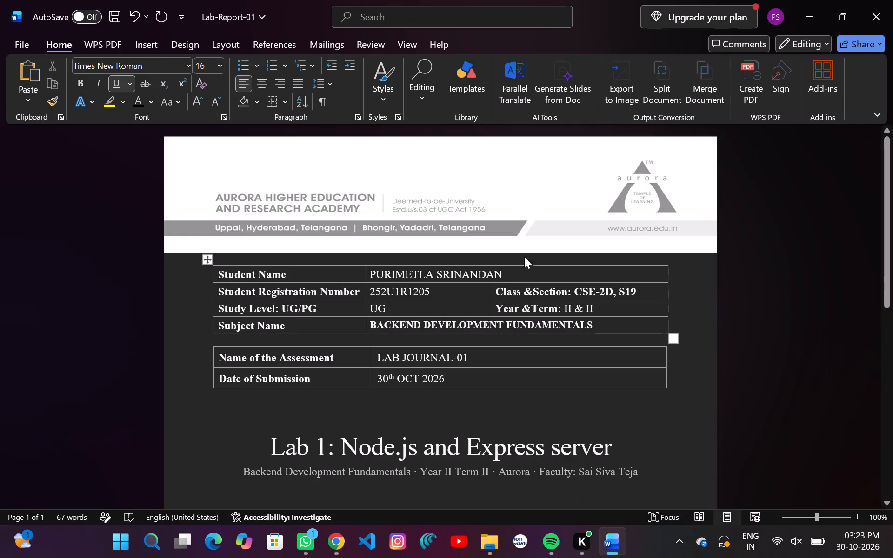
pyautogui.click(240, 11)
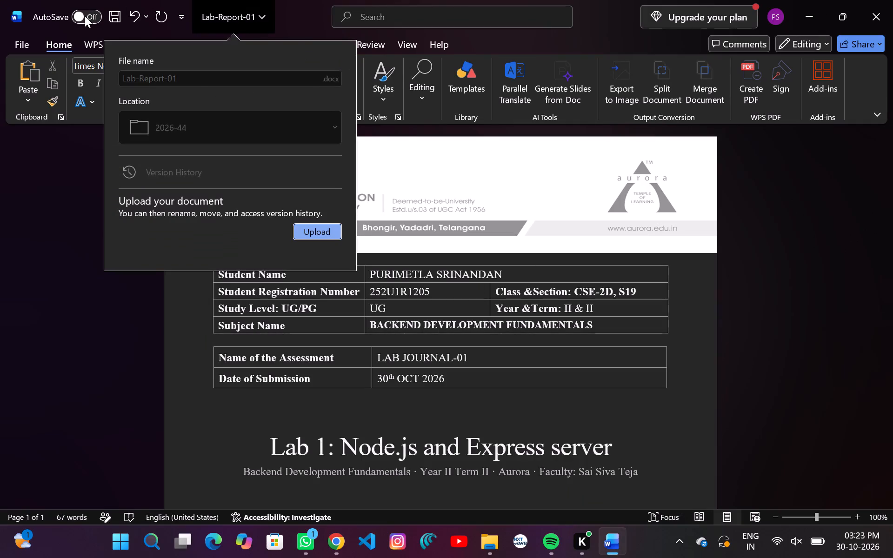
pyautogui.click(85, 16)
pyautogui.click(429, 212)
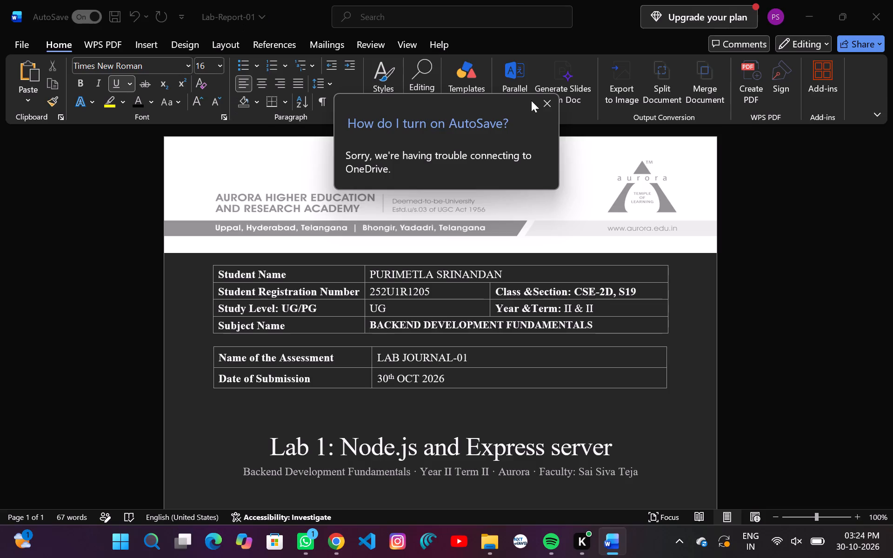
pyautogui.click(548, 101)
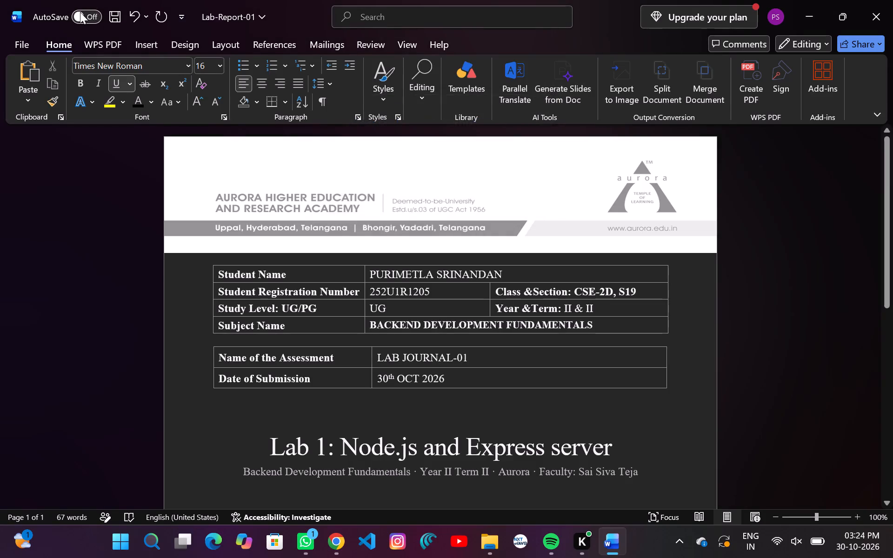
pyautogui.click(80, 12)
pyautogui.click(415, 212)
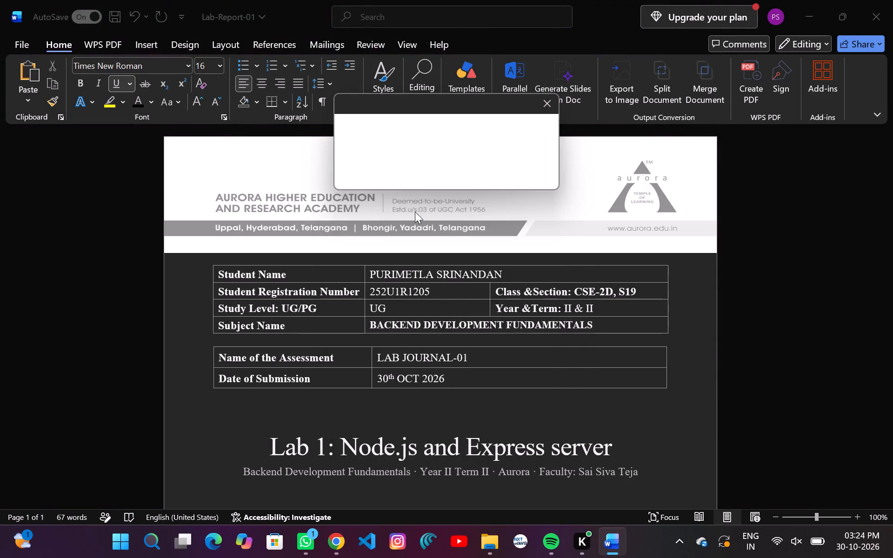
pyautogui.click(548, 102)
# Copy the entire content of Lab-Report-01 and create a new blank document.
pyautogui.click(465, 392)
pyautogui.hotkey('ctrl', 'a')
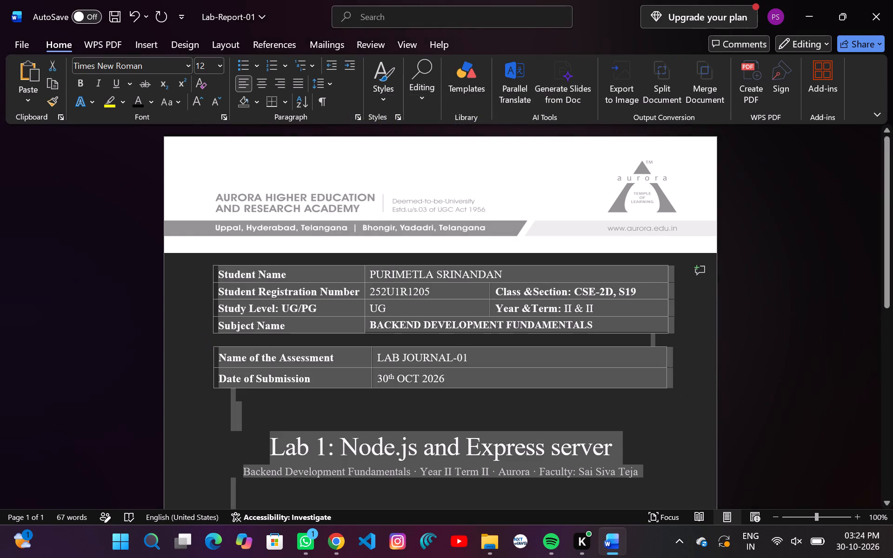
pyautogui.hotkey('ctrl', 'c')
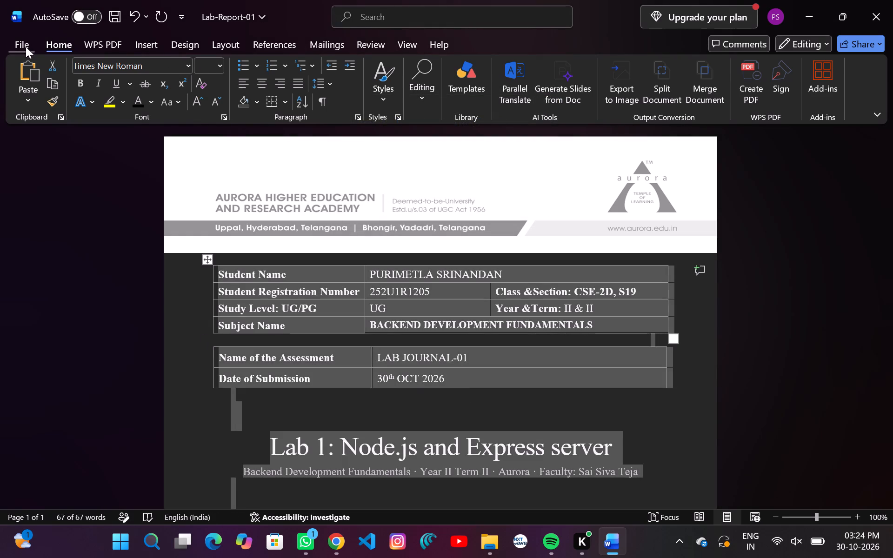
pyautogui.click(26, 46)
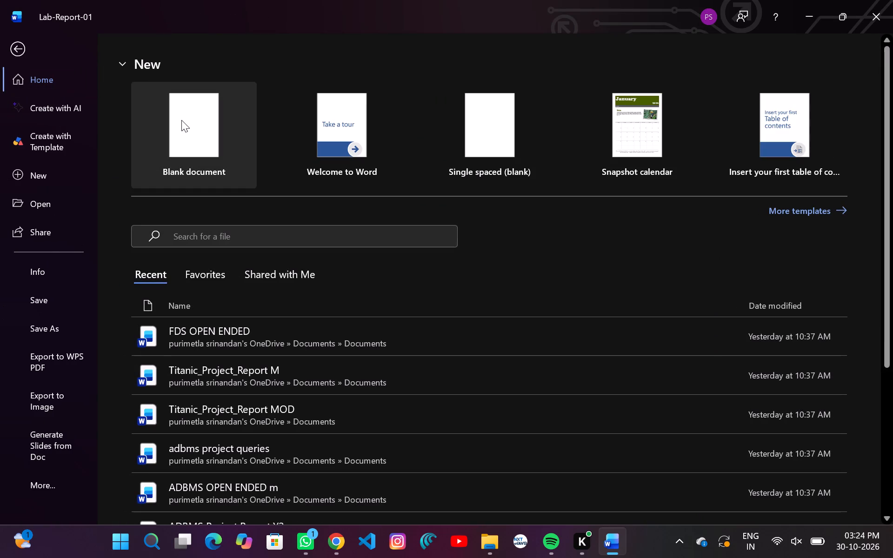
pyautogui.click(181, 120)
pyautogui.click(419, 232)
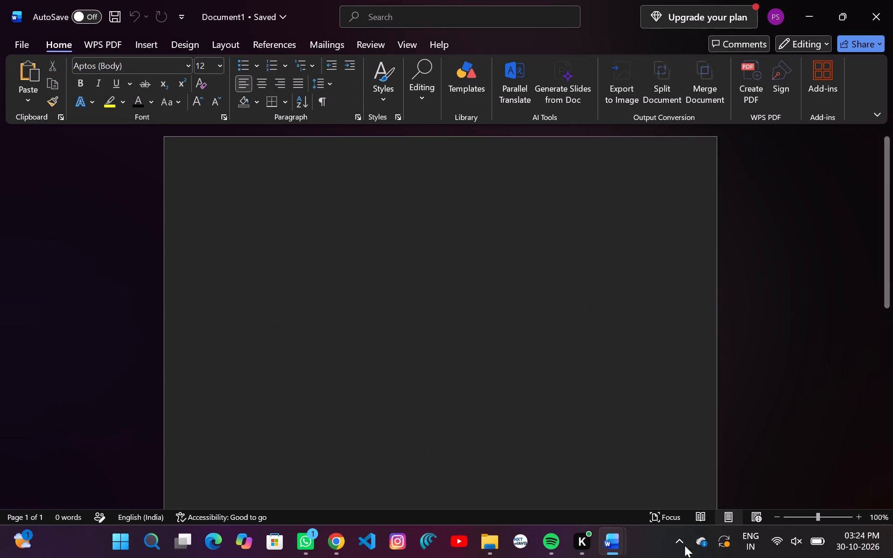
# Check OneDrive's sync status and its page for importing cloud photos and files, closing the page when done.
pyautogui.click(709, 554)
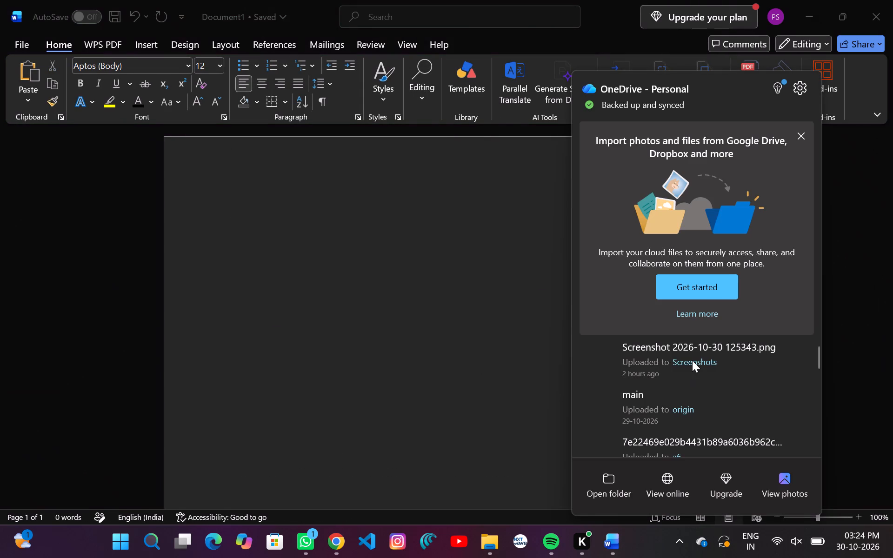
pyautogui.click(706, 287)
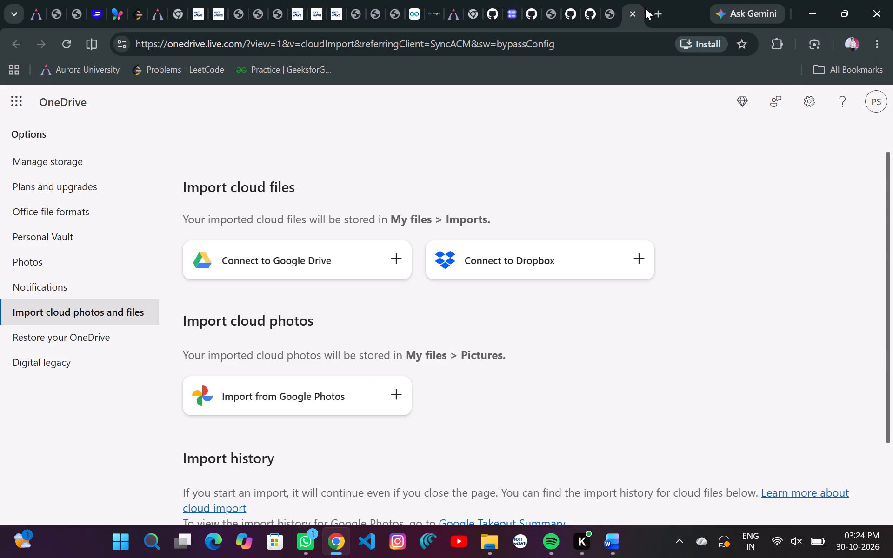
pyautogui.click(635, 13)
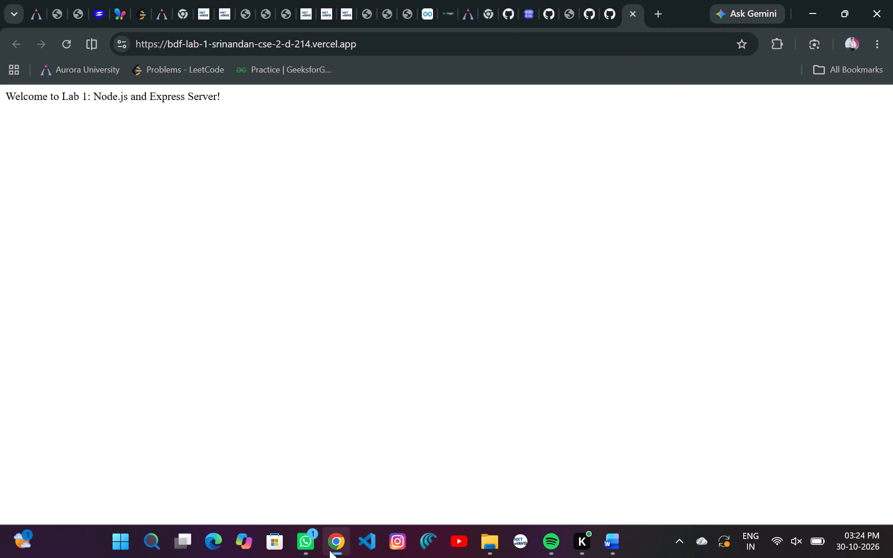
# Switch back to Word and paste the copied lab report into the blank document.
pyautogui.click(686, 477)
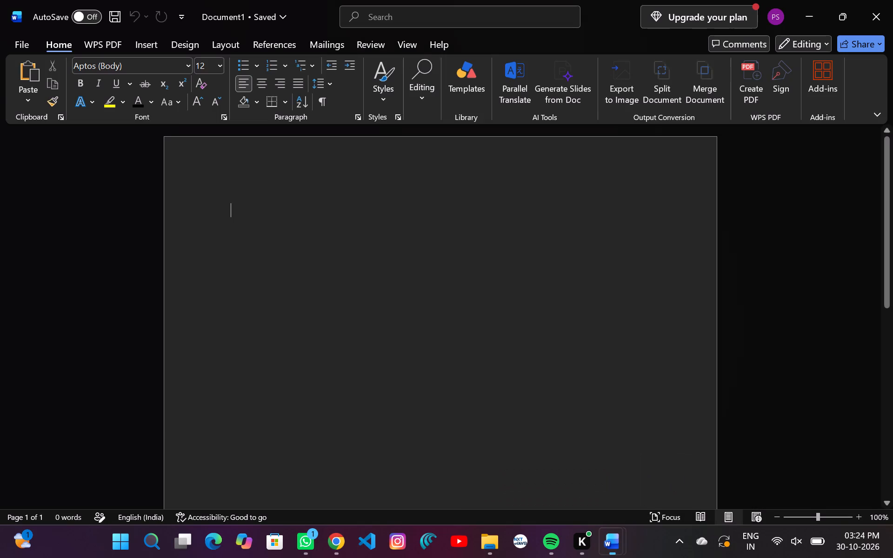
pyautogui.hotkey('ctrl', 'v')
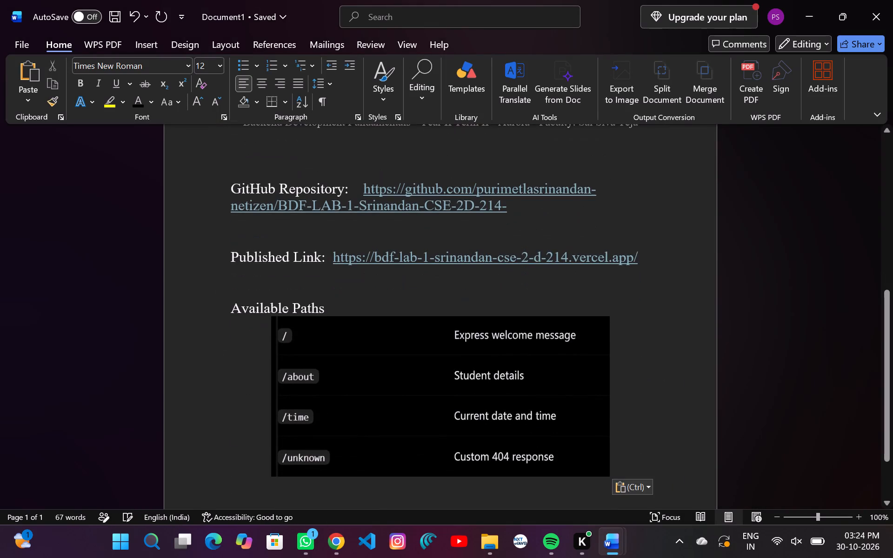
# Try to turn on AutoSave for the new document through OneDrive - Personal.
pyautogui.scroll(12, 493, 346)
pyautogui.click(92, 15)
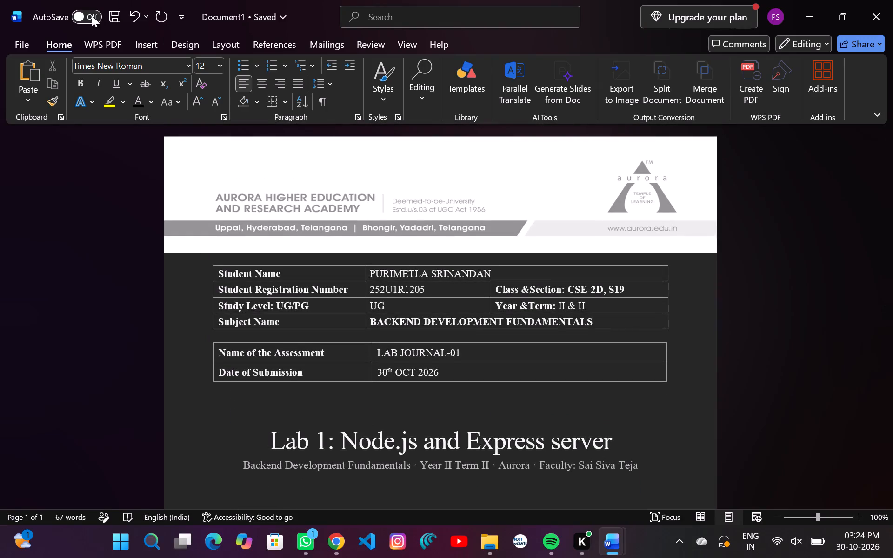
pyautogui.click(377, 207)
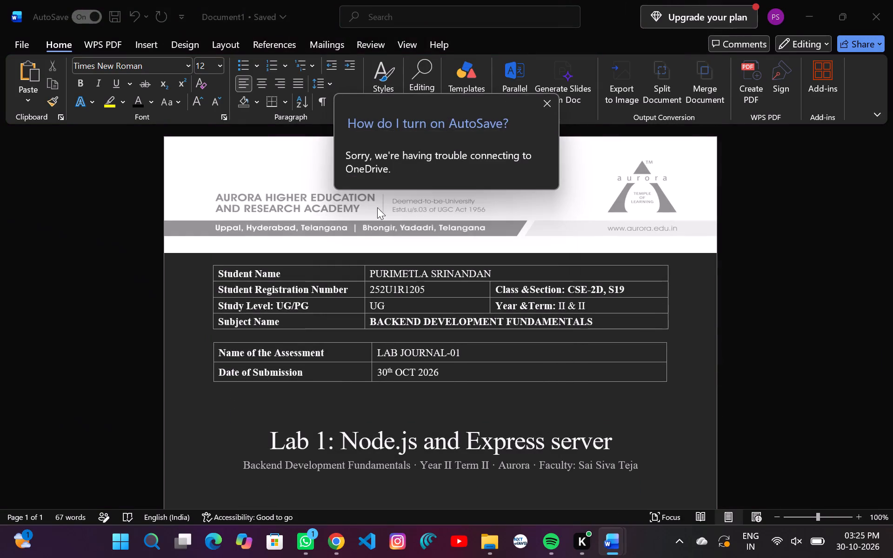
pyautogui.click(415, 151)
# Check OneDrive and the other background apps again, and return to the Word document.
pyautogui.click(677, 542)
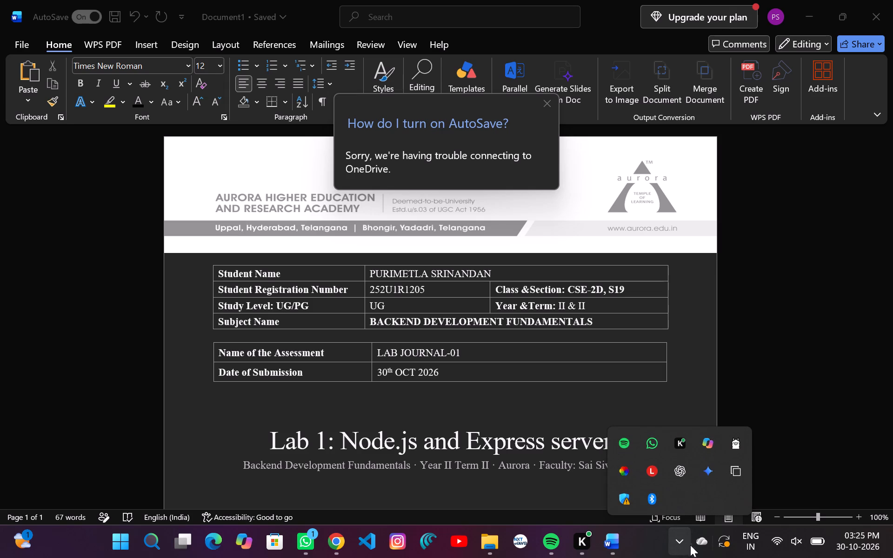
pyautogui.click(703, 544)
pyautogui.click(846, 392)
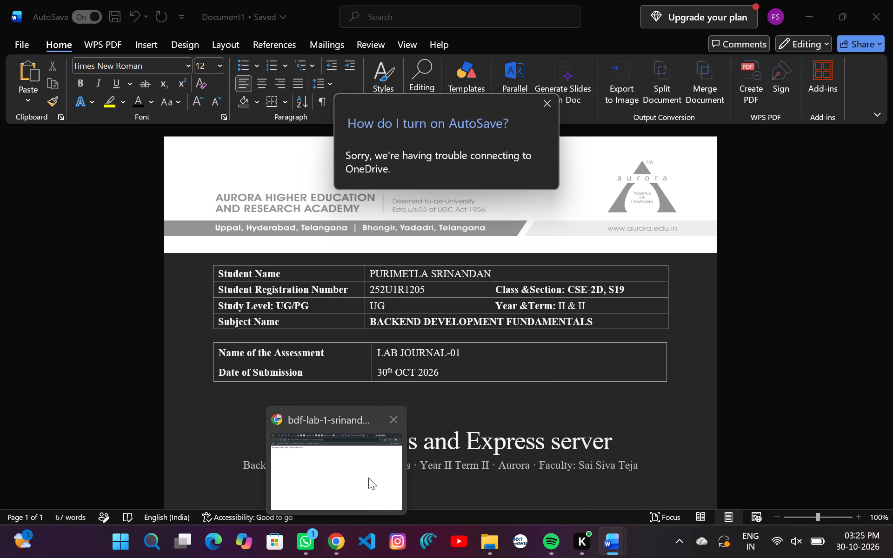
pyautogui.click(368, 478)
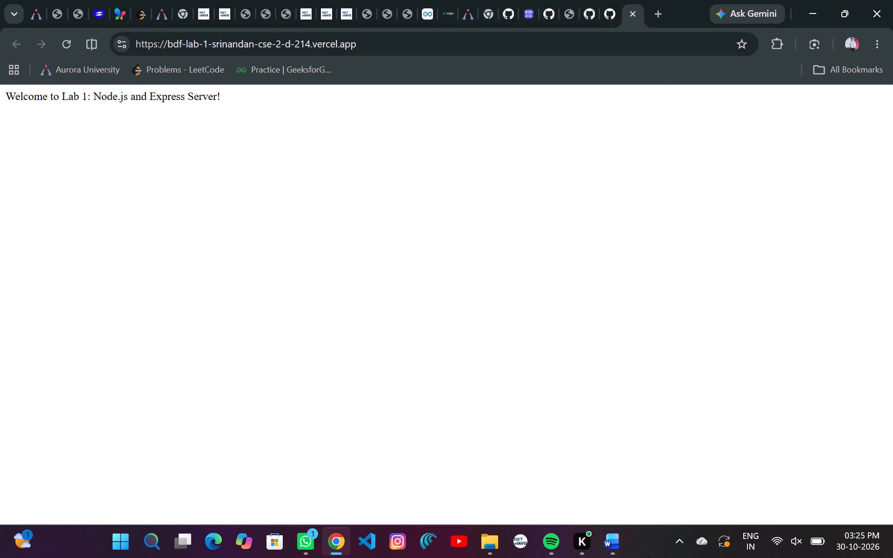
pyautogui.click(686, 556)
pyautogui.click(778, 432)
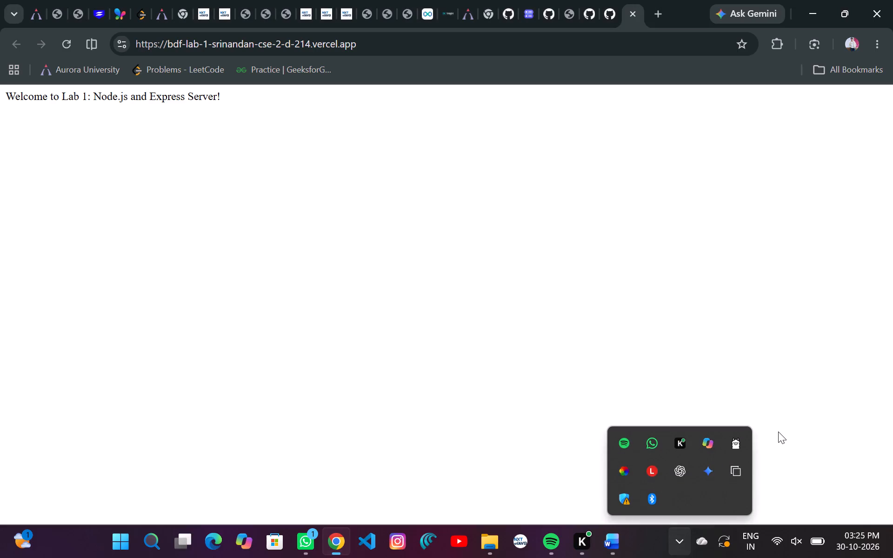
pyautogui.click(818, 5)
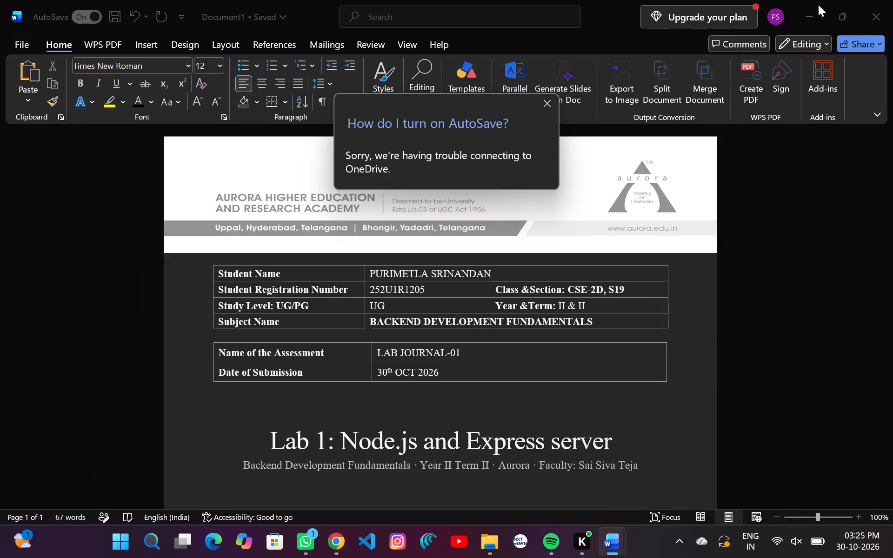
# Dismiss the AutoSave dialog and retry turning on AutoSave for the new document through OneDrive - Personal.
pyautogui.click(548, 104)
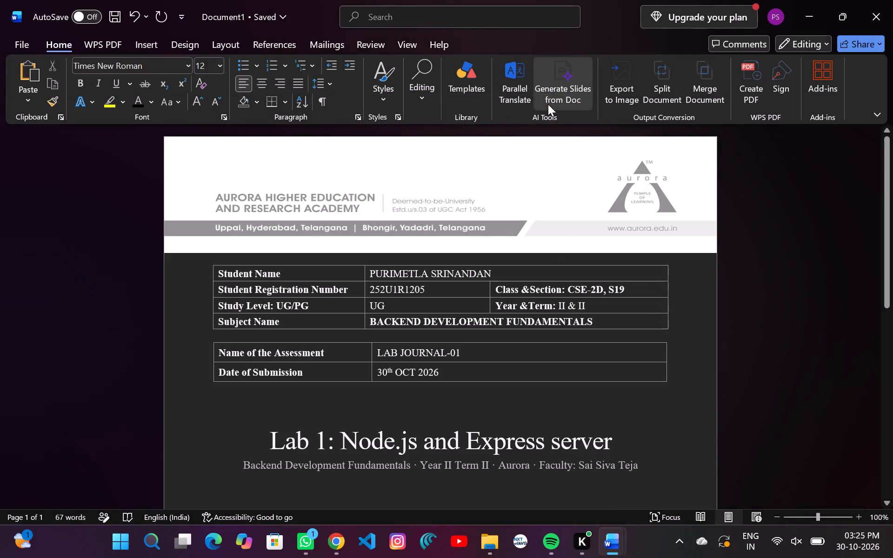
pyautogui.click(83, 13)
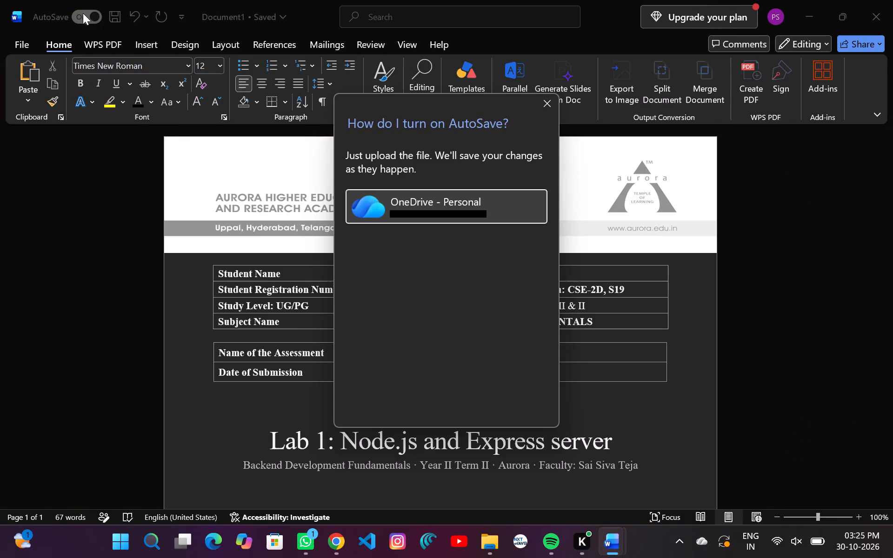
pyautogui.click(399, 199)
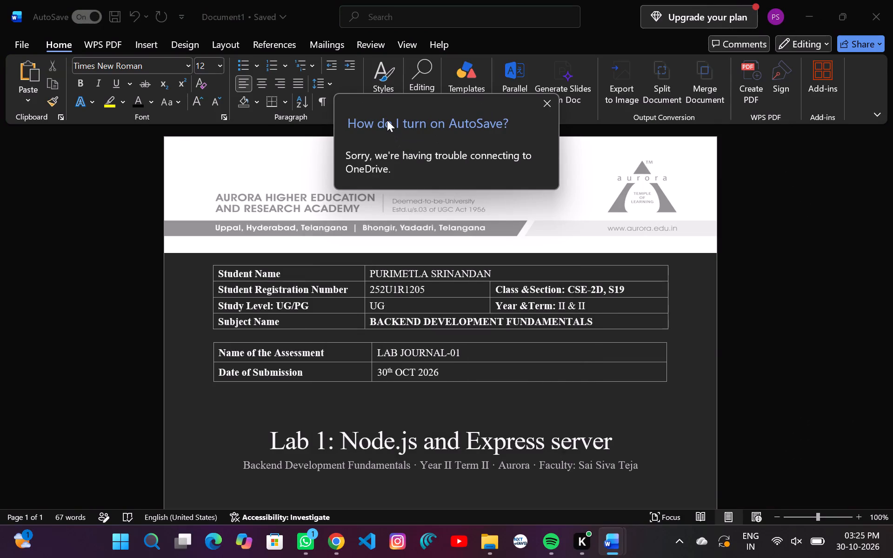
# Capture a screenshot of the AutoSave connection message.
pyautogui.press('shift+super+s')
pyautogui.moveTo(328, 89); pyautogui.dragTo(574, 205)
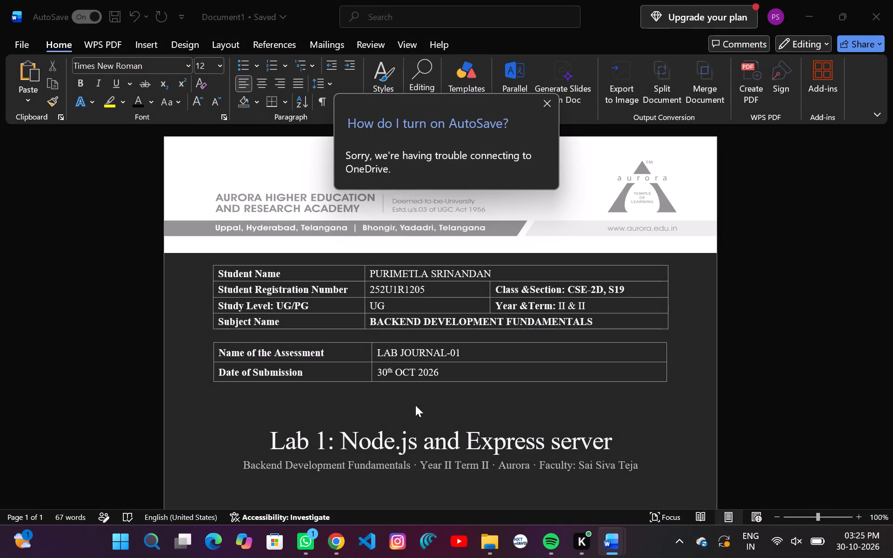
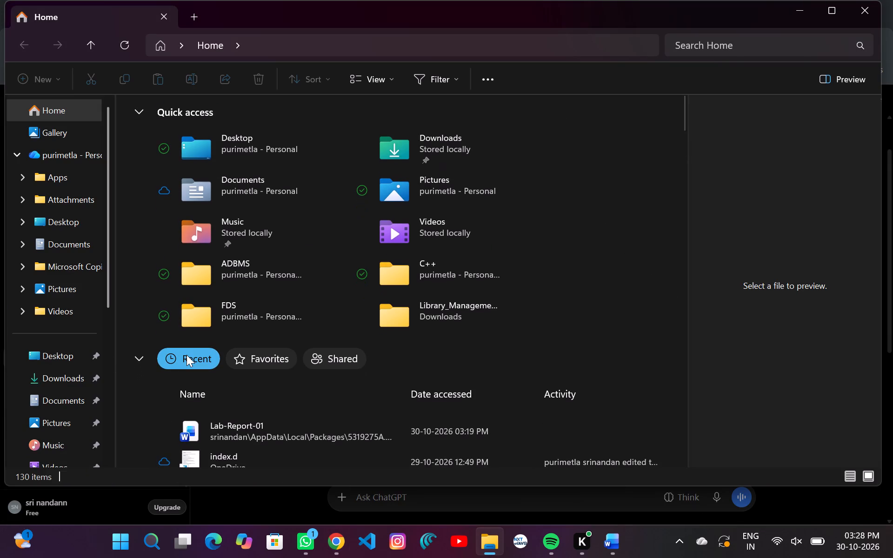
pyautogui.scroll(-8, 187, 355)
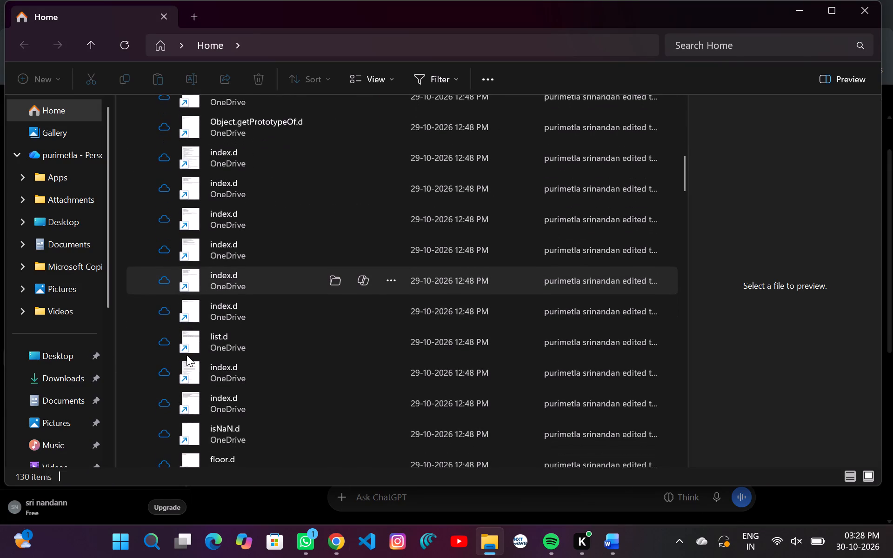
pyautogui.scroll(-4, 187, 355)
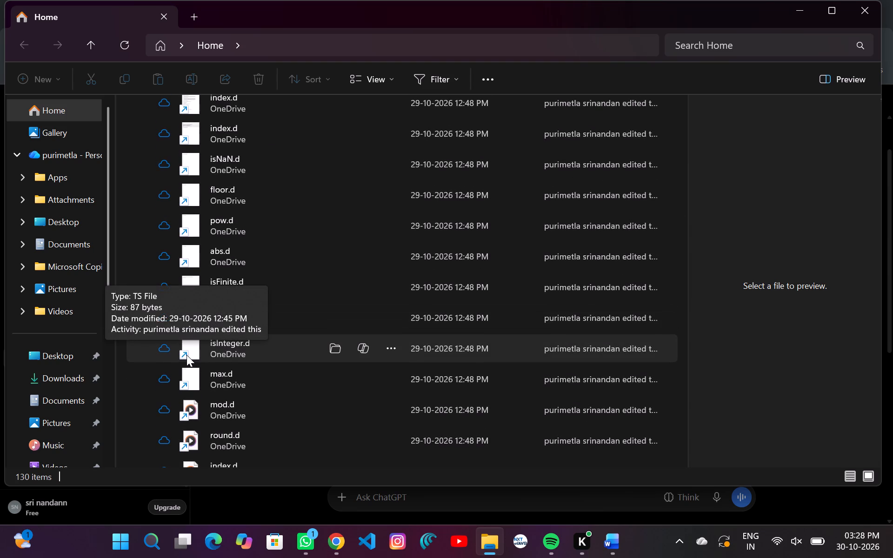
pyautogui.scroll(-2, 398, 327)
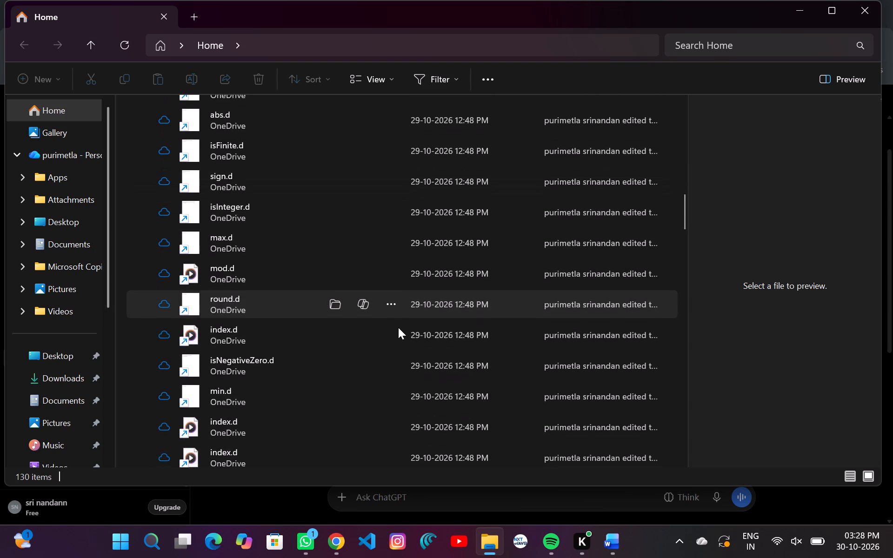
pyautogui.scroll(-5, 317, 423)
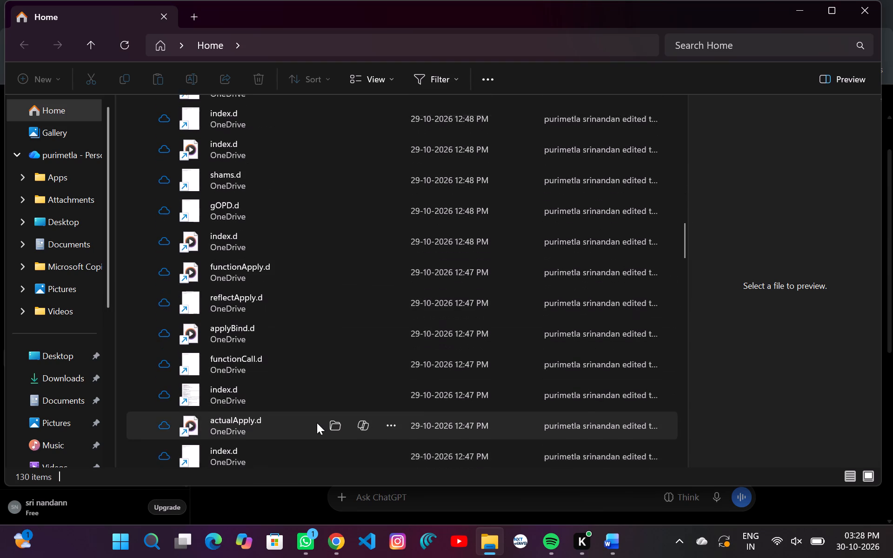
pyautogui.scroll(-12, 317, 423)
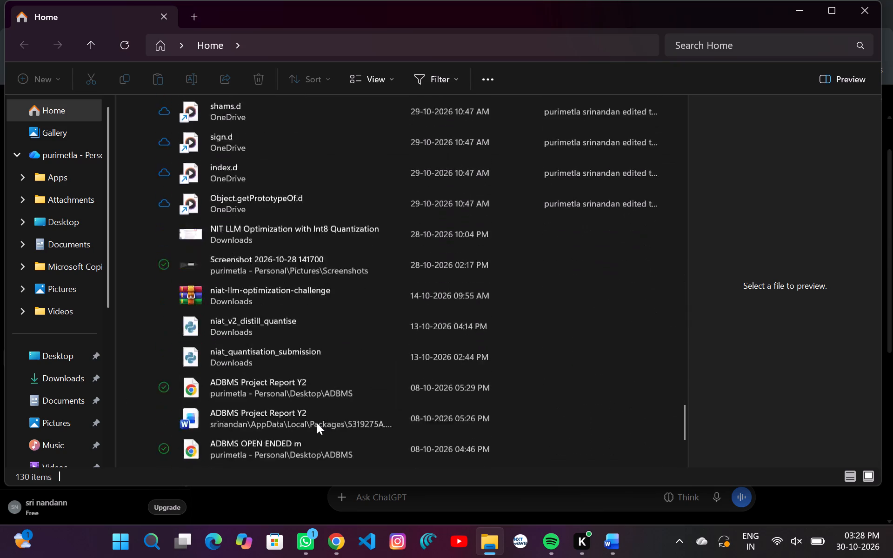
pyautogui.scroll(19, 320, 322)
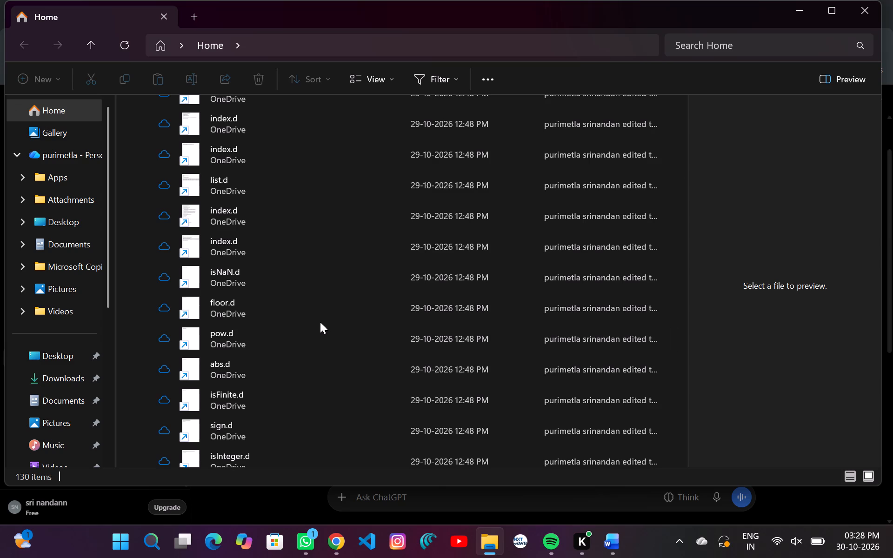
pyautogui.scroll(3, 294, 236)
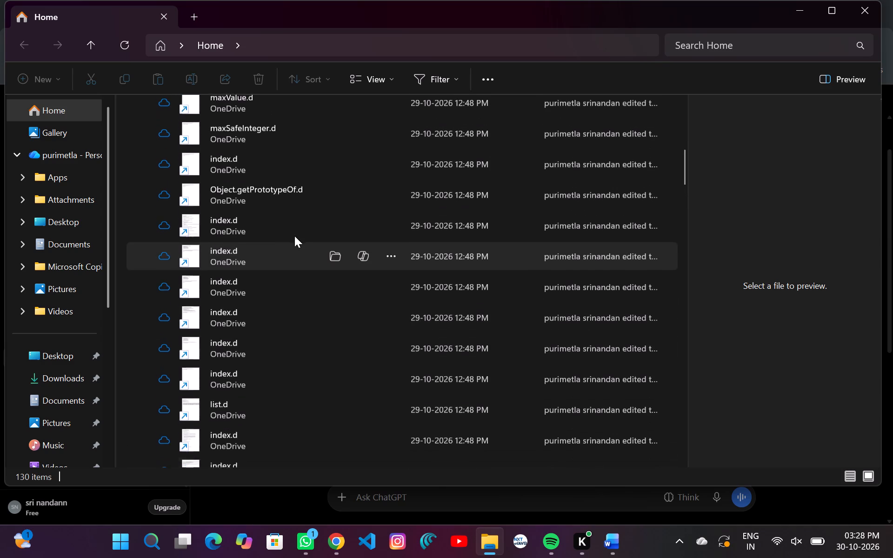
pyautogui.scroll(7, 294, 236)
pyautogui.scroll(-2, 294, 236)
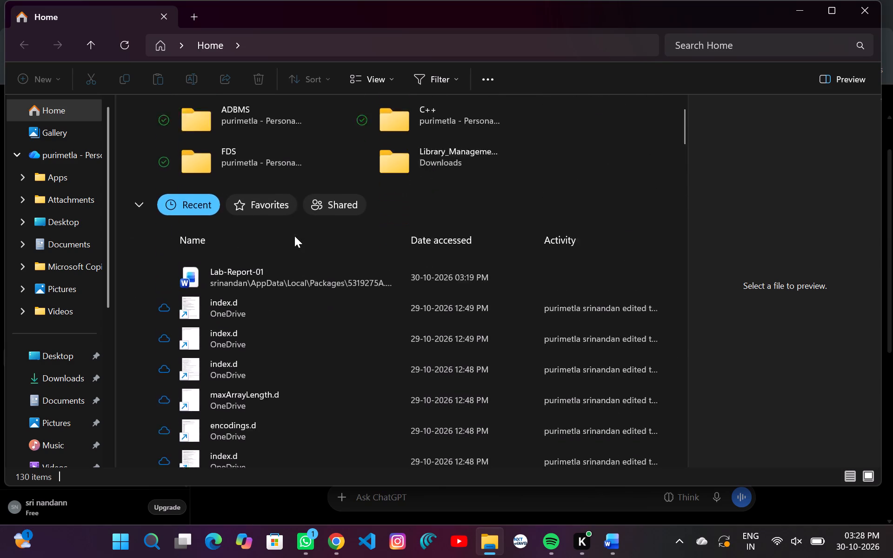
pyautogui.scroll(-10, 294, 236)
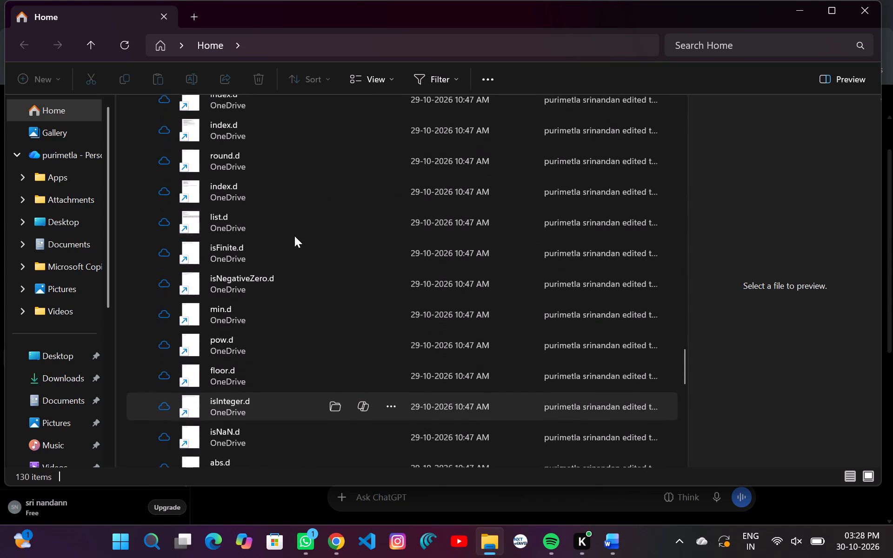
pyautogui.scroll(3, 294, 236)
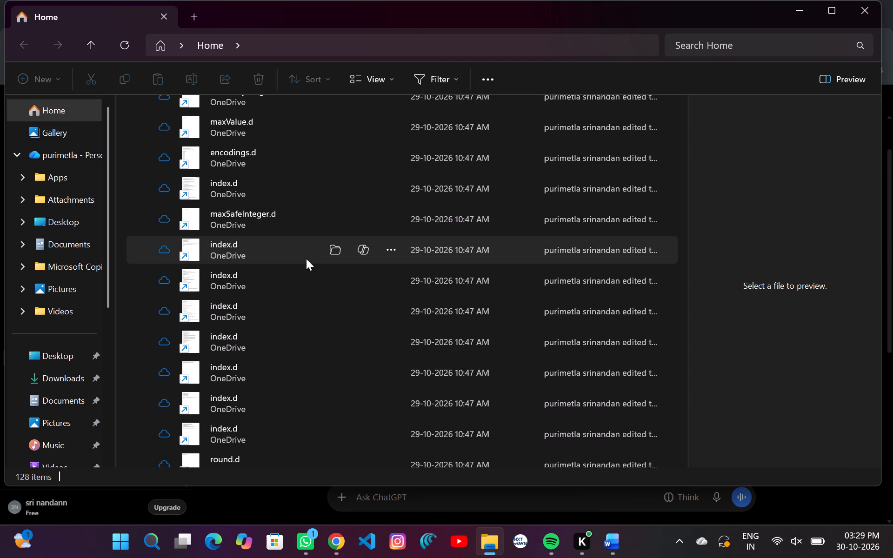
pyautogui.scroll(-3, 277, 326)
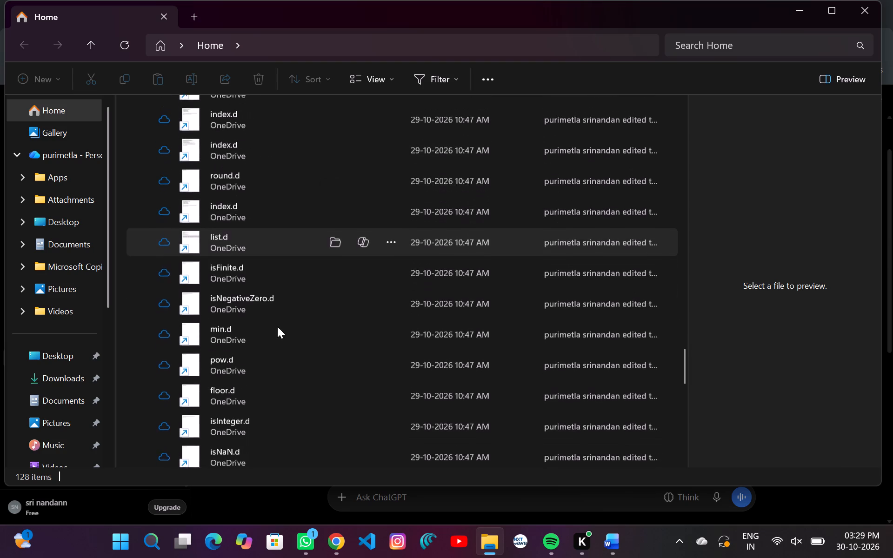
pyautogui.scroll(-1, 277, 326)
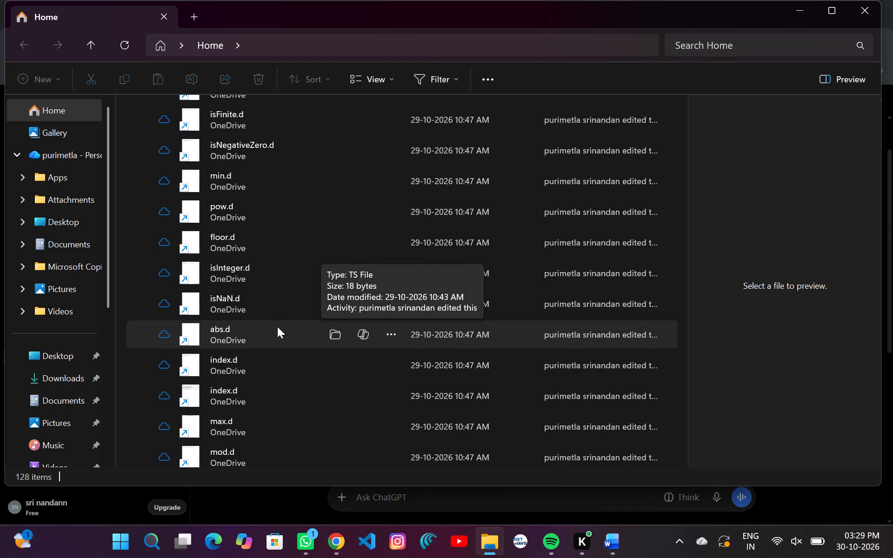
# Open the second index.d file below abs.d in the recent files and dismiss the OneDrive storage offer.
pyautogui.doubleClick(234, 389)
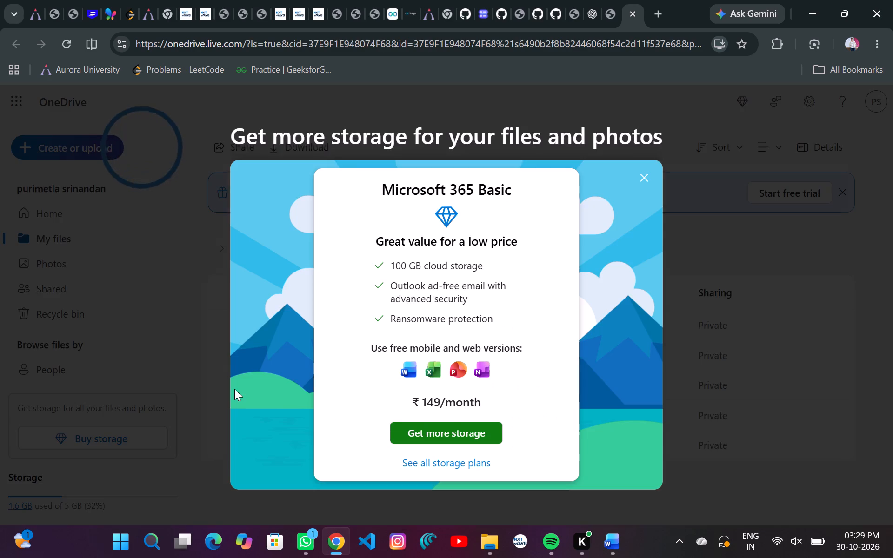
pyautogui.click(644, 182)
pyautogui.scroll(3, 613, 341)
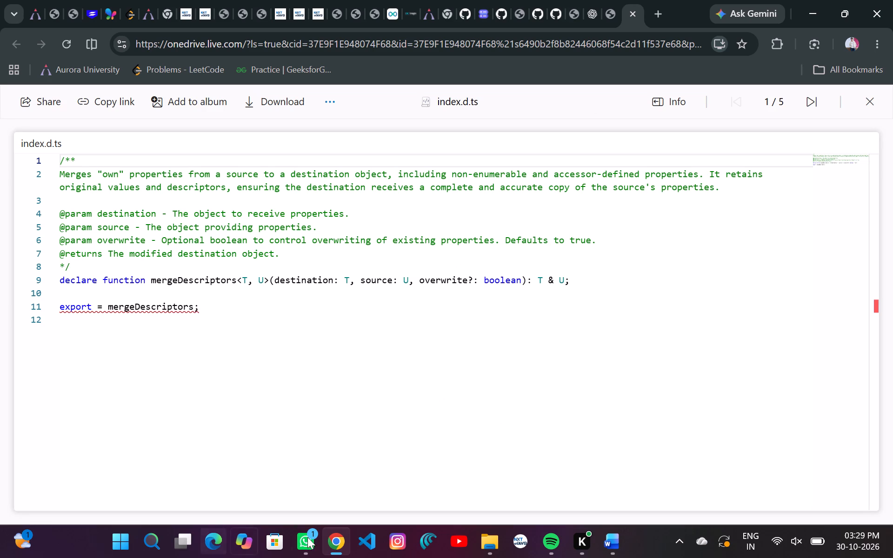
# Return to File Explorer and look through the recent files again, back to the newest entries.
pyautogui.click(516, 457)
pyautogui.scroll(-2, 400, 299)
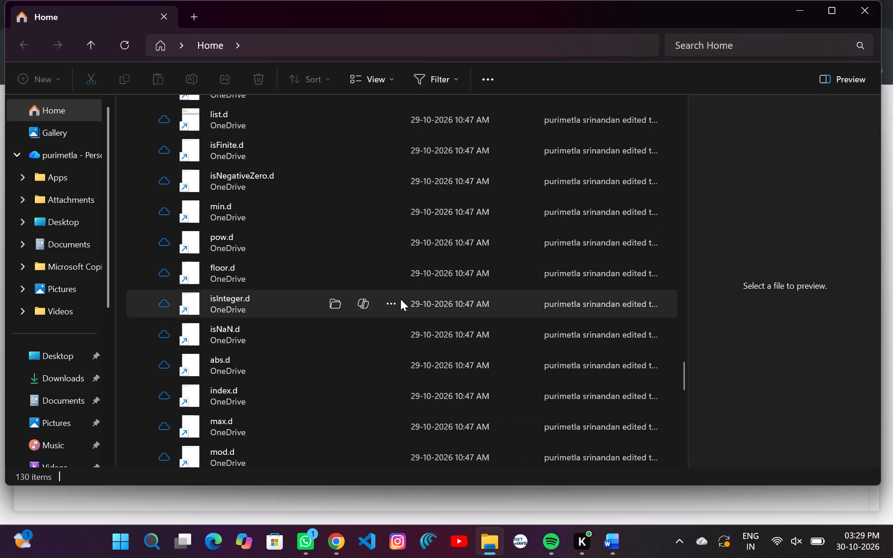
pyautogui.scroll(-5, 400, 299)
pyautogui.scroll(2, 400, 299)
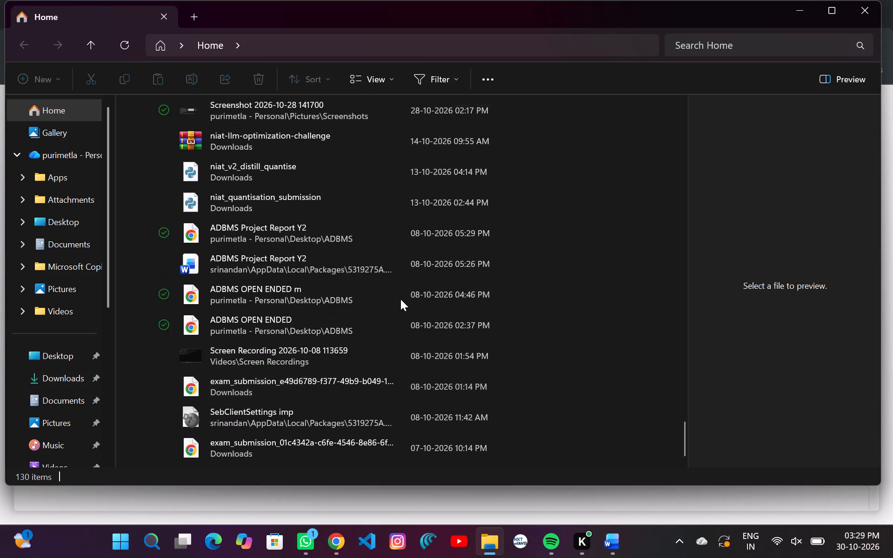
pyautogui.scroll(3, 400, 299)
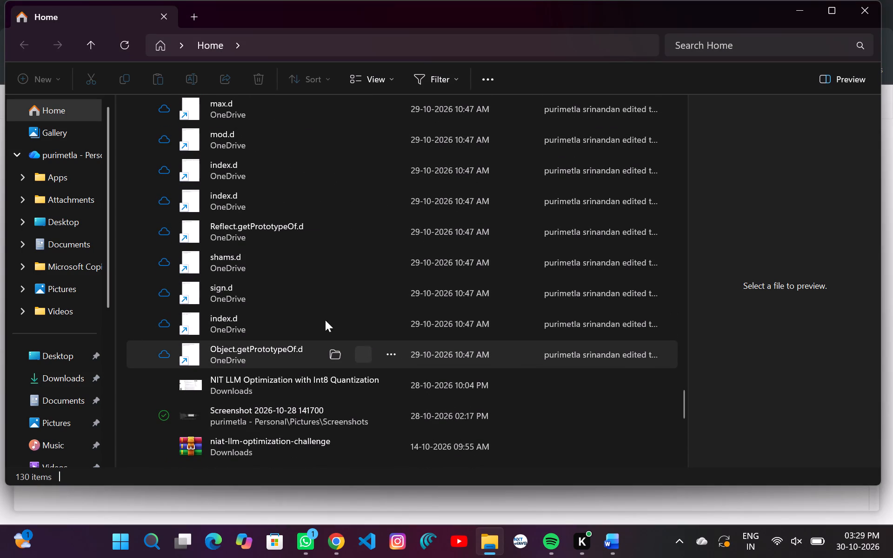
pyautogui.scroll(6, 294, 264)
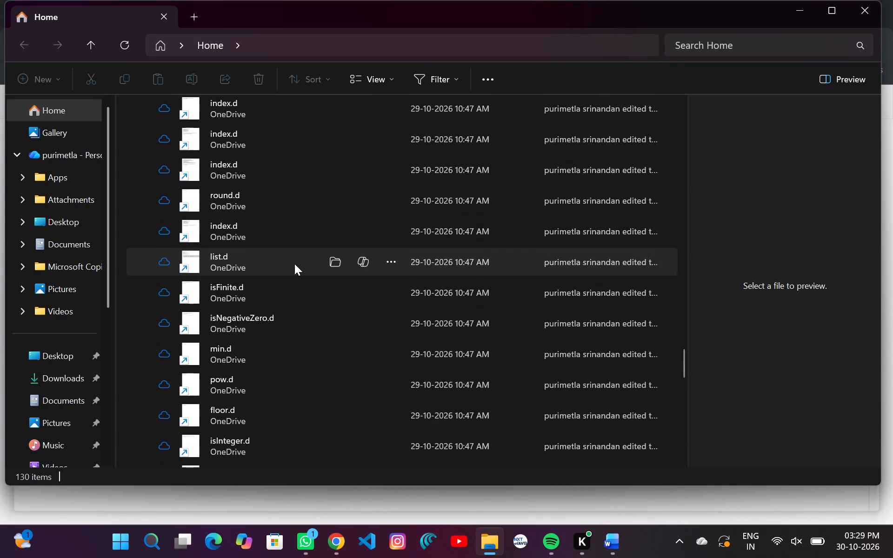
pyautogui.scroll(5, 294, 264)
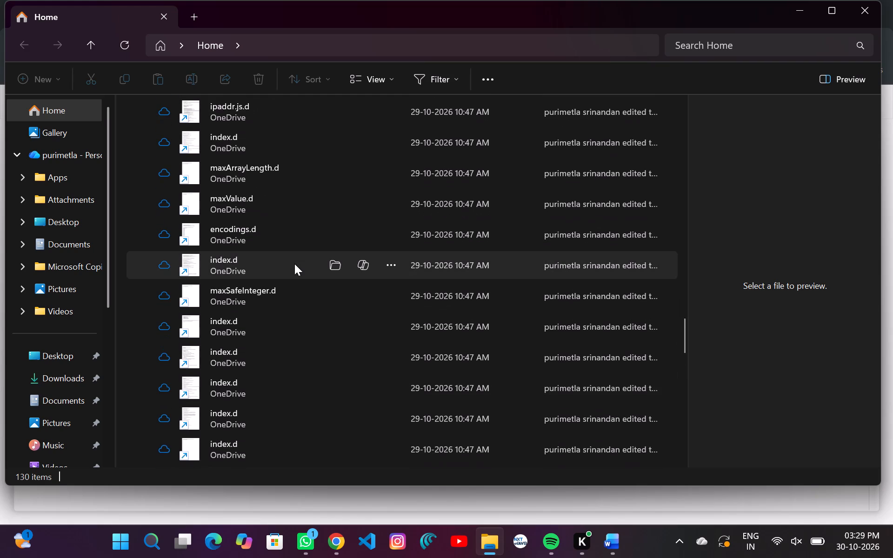
pyautogui.scroll(6, 294, 264)
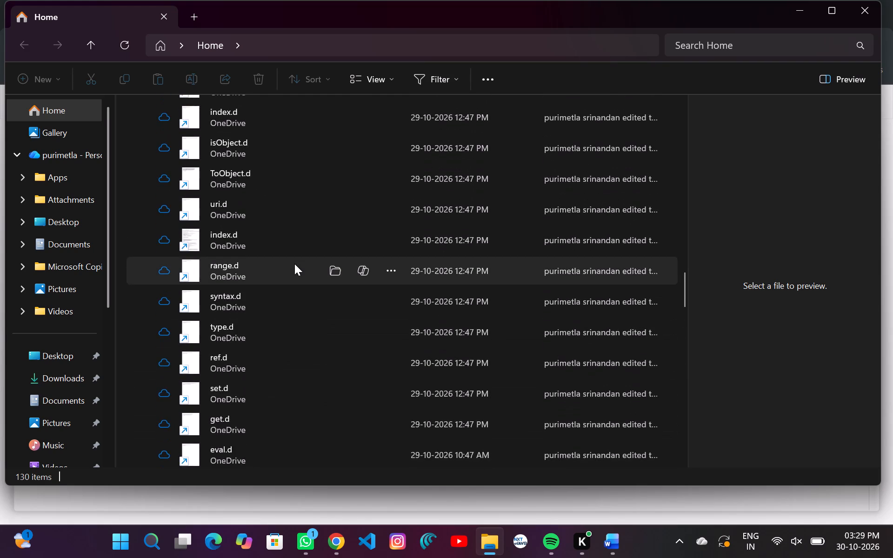
pyautogui.scroll(7, 294, 264)
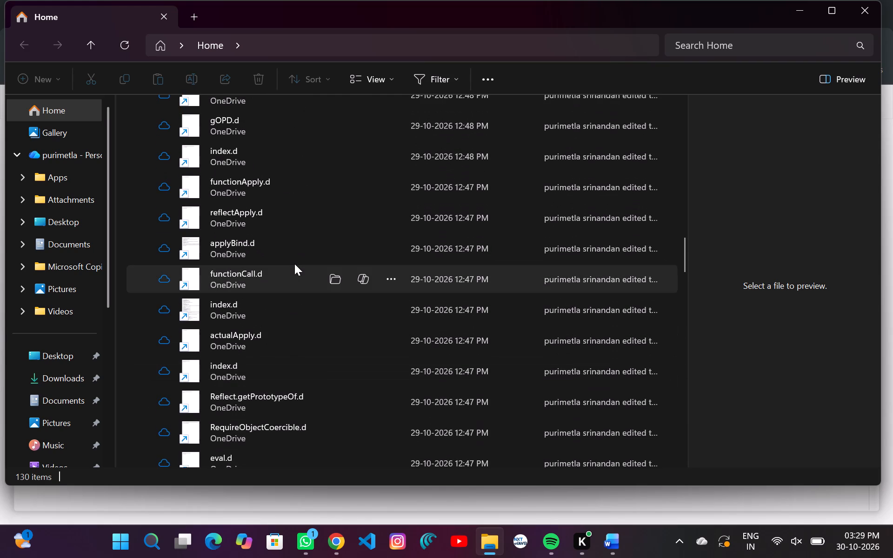
pyautogui.scroll(4, 294, 264)
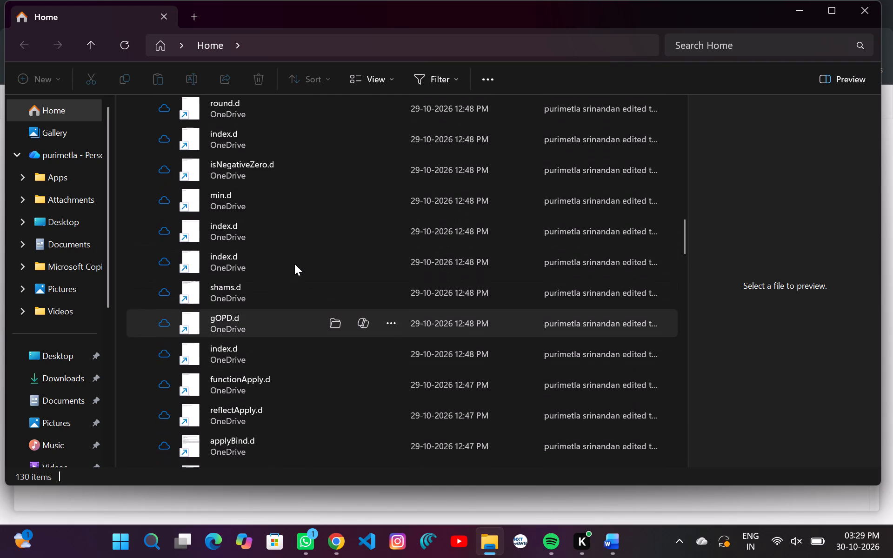
pyautogui.scroll(8, 294, 264)
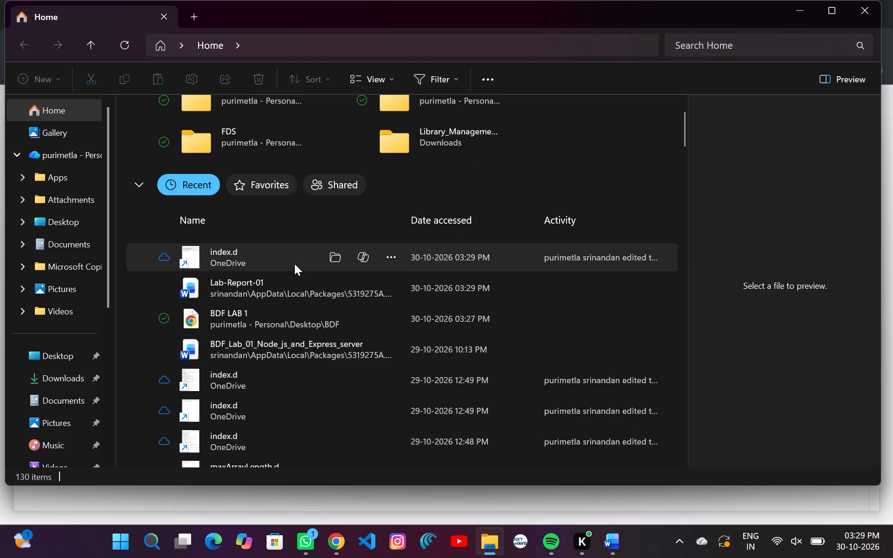
pyautogui.scroll(1, 294, 264)
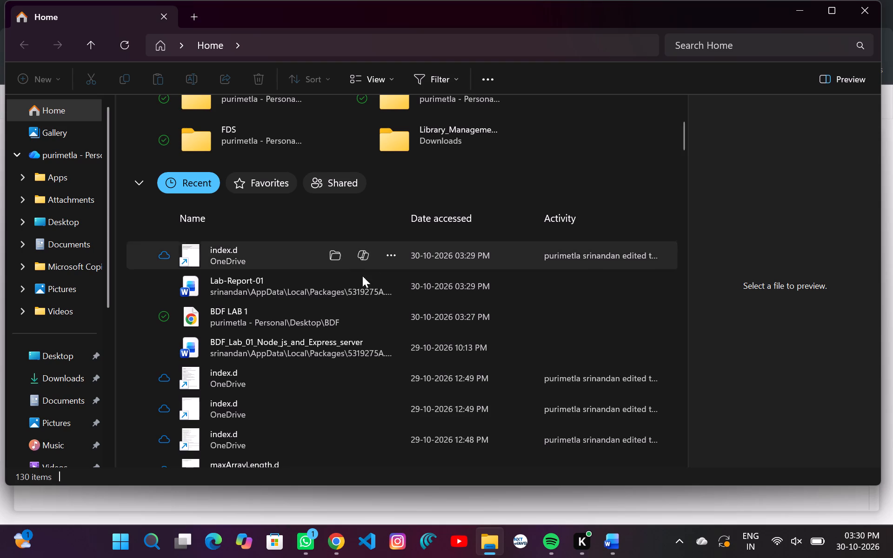
# Open the index.d file listed just below BDF_Lab_01_Node_js_and_Express_server in the recent files and view its code.
pyautogui.click(233, 372)
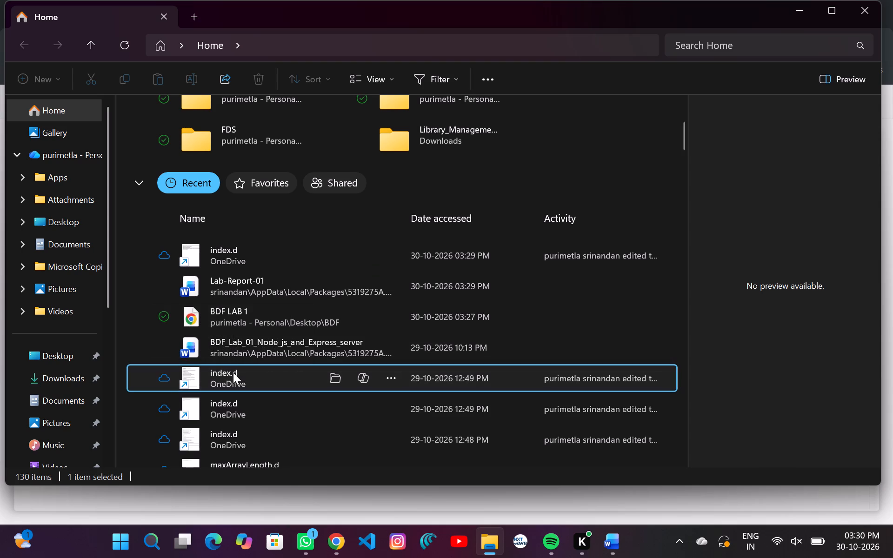
pyautogui.doubleClick(233, 372)
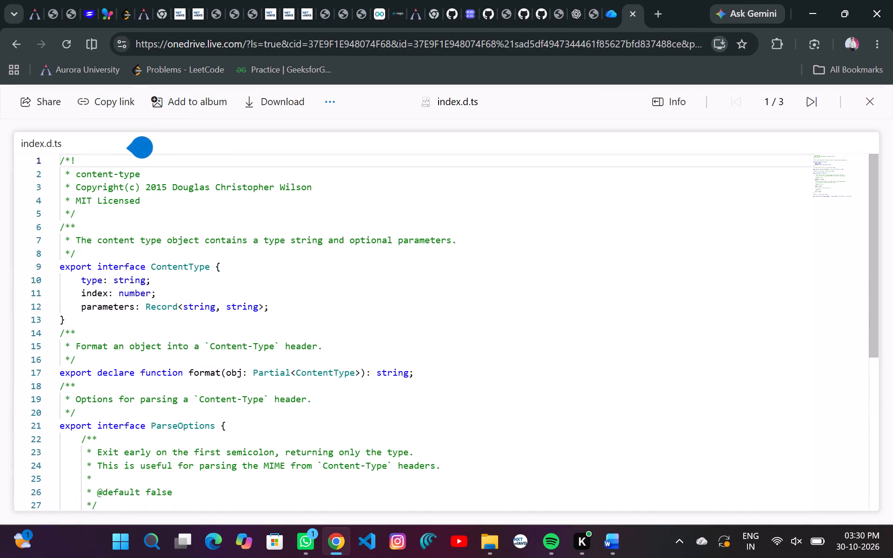
pyautogui.scroll(-1, 348, 338)
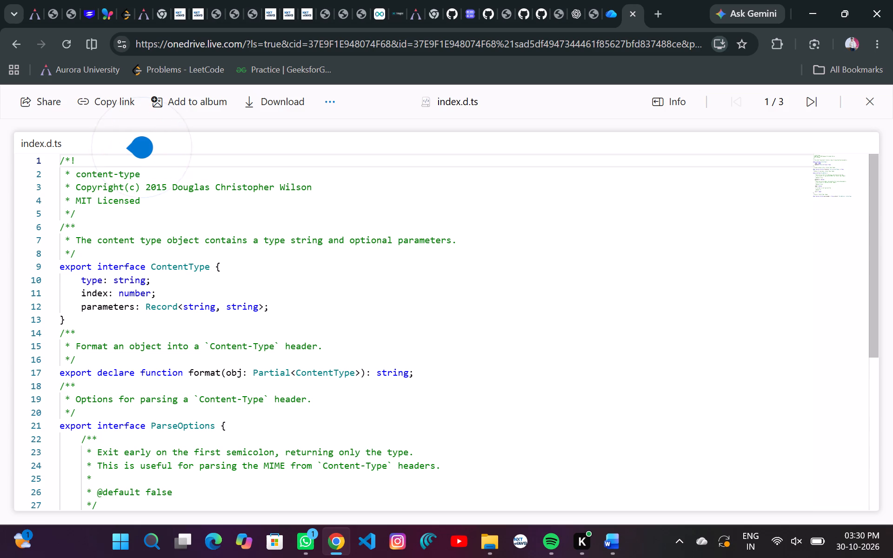
# Read through the index.d.ts code down to the parse function and return to its beginning.
pyautogui.scroll(-7, 348, 338)
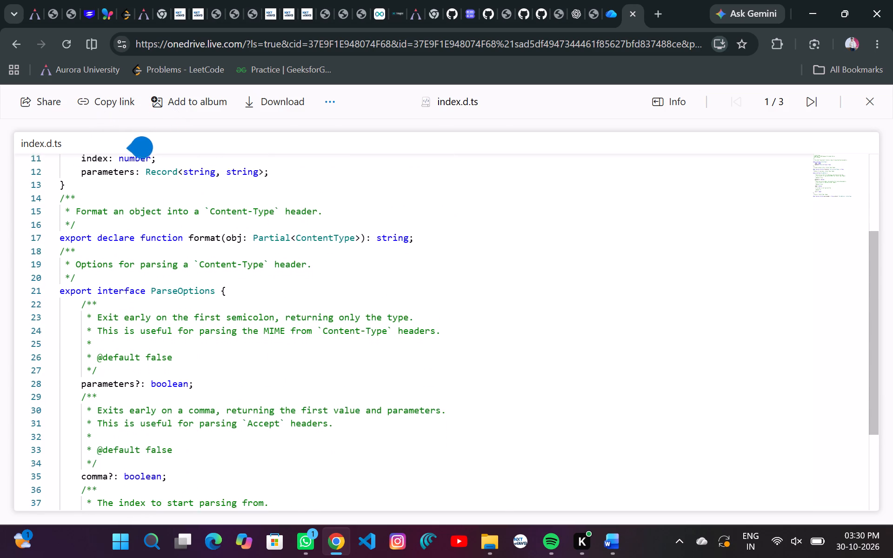
pyautogui.scroll(-6, 348, 338)
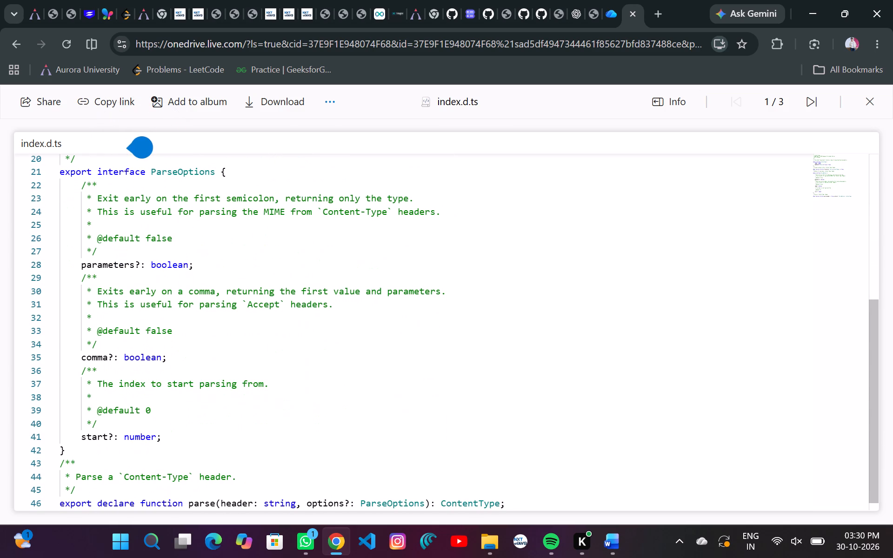
pyautogui.scroll(3, 348, 338)
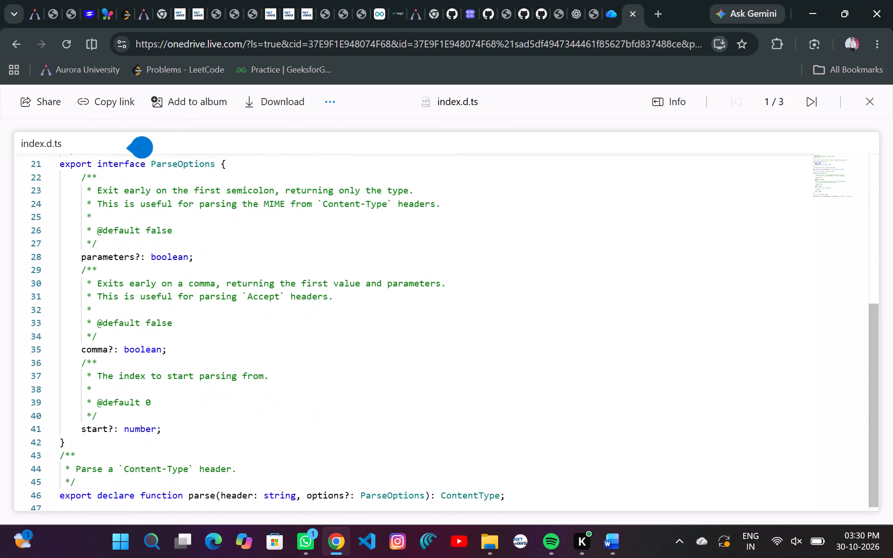
pyautogui.scroll(6, 348, 338)
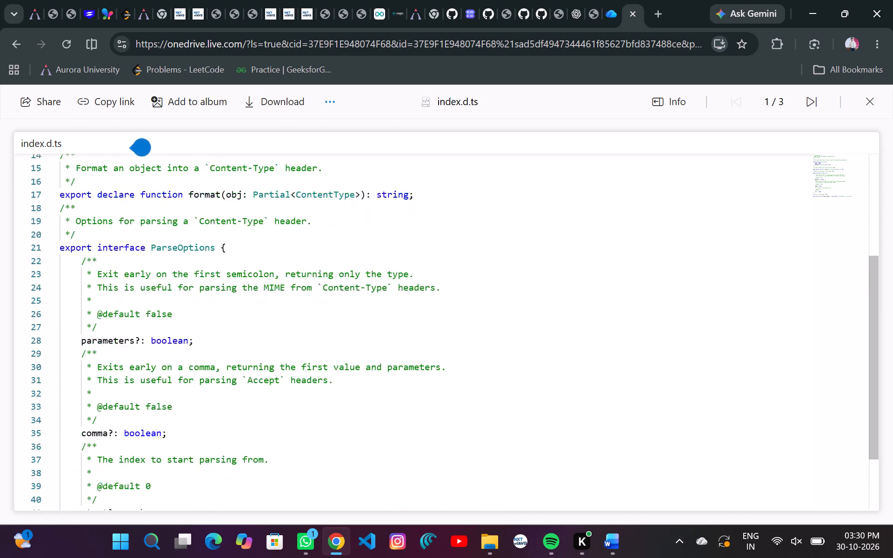
pyautogui.scroll(4, 348, 338)
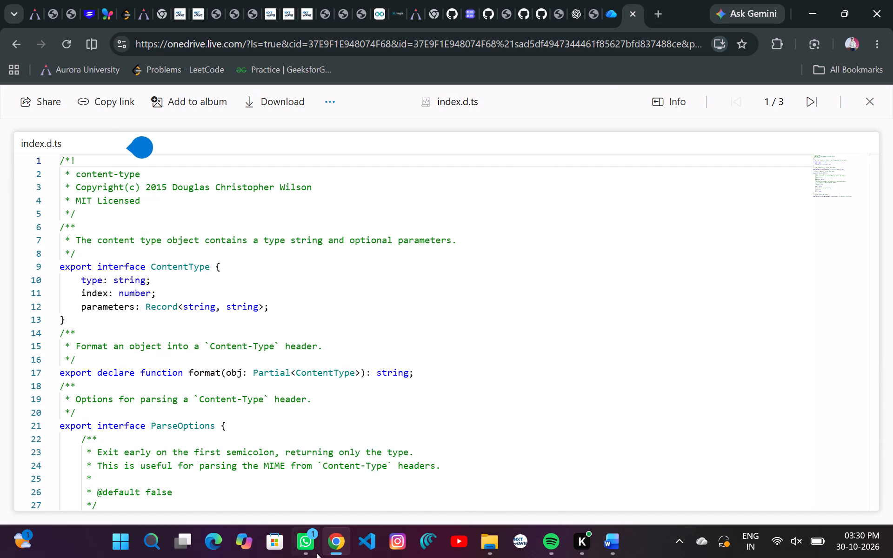
# Switch to File Explorer, maximize it, and capture a full-screen screenshot of the recent files from Lab-Report-01 downward.
pyautogui.click(498, 500)
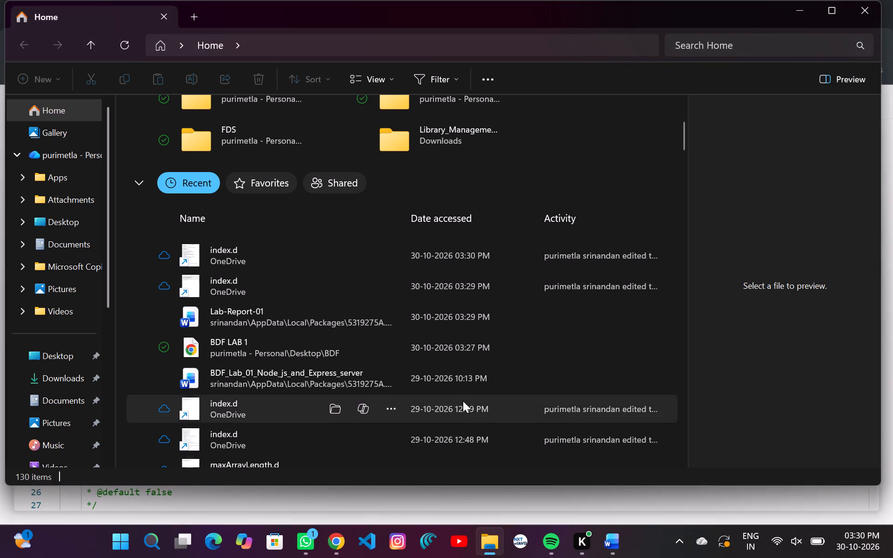
pyautogui.click(823, 6)
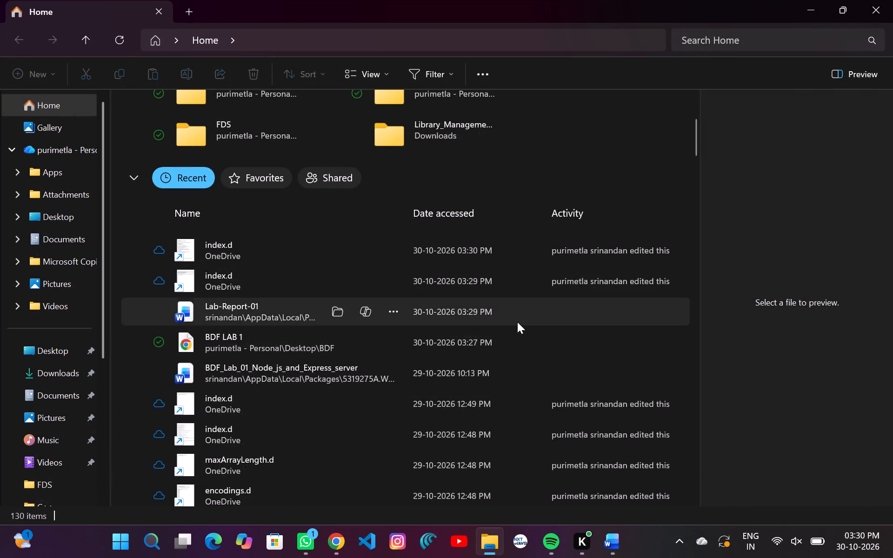
pyautogui.scroll(-5, 517, 322)
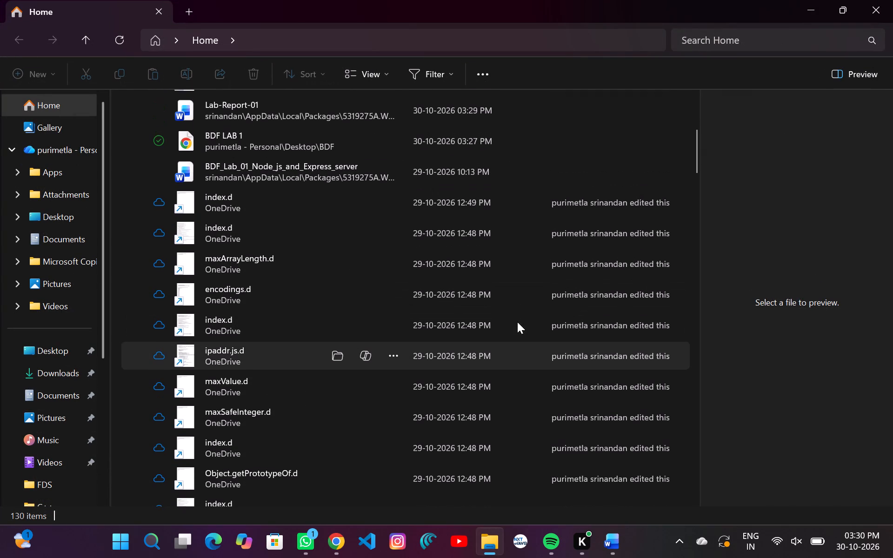